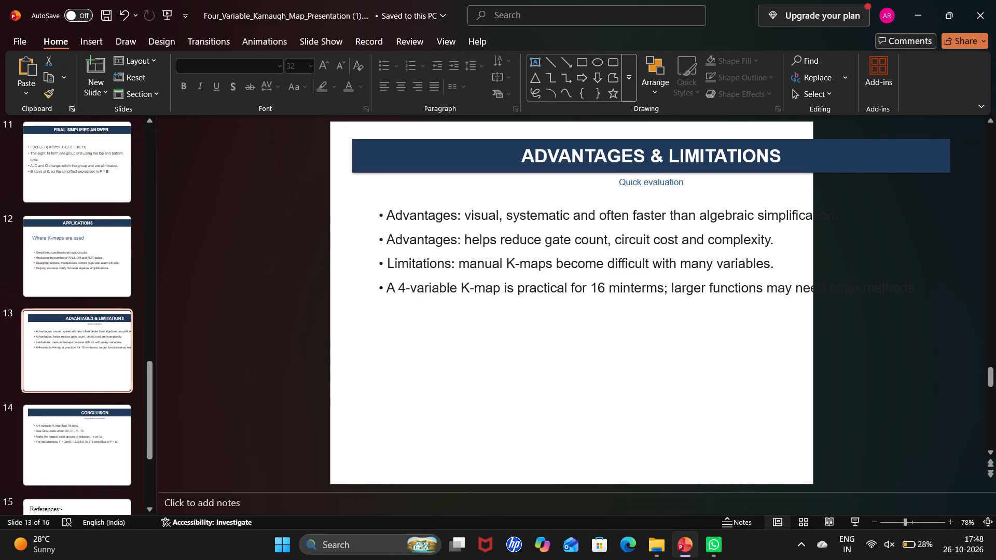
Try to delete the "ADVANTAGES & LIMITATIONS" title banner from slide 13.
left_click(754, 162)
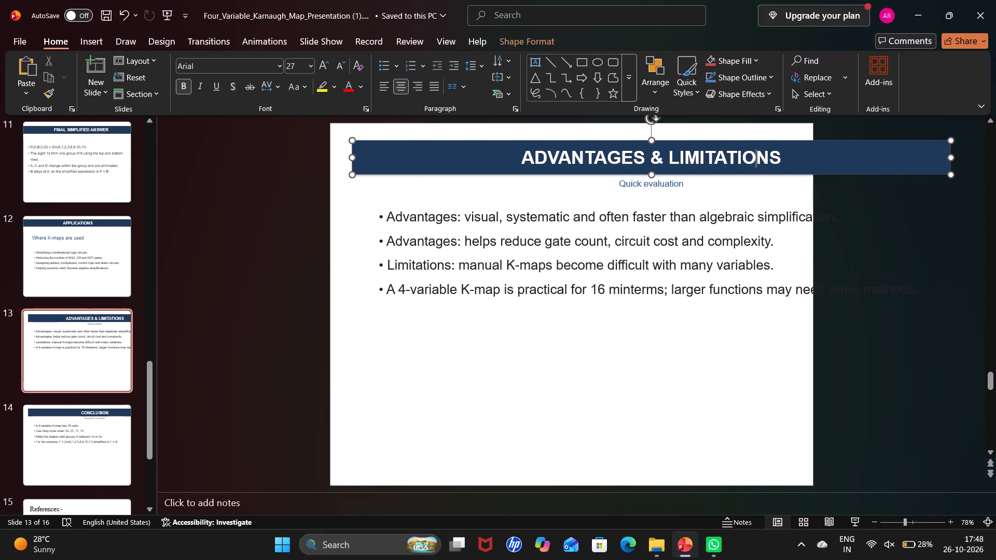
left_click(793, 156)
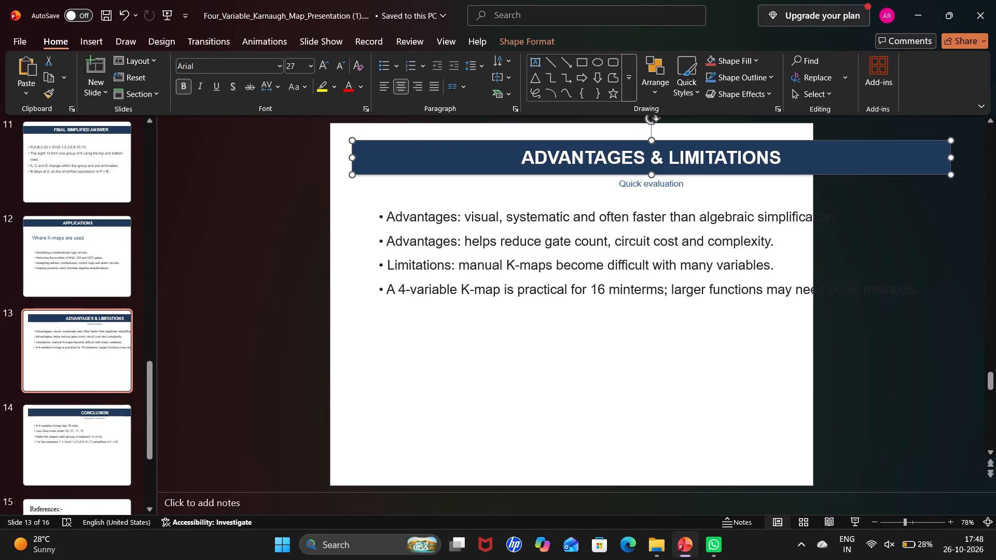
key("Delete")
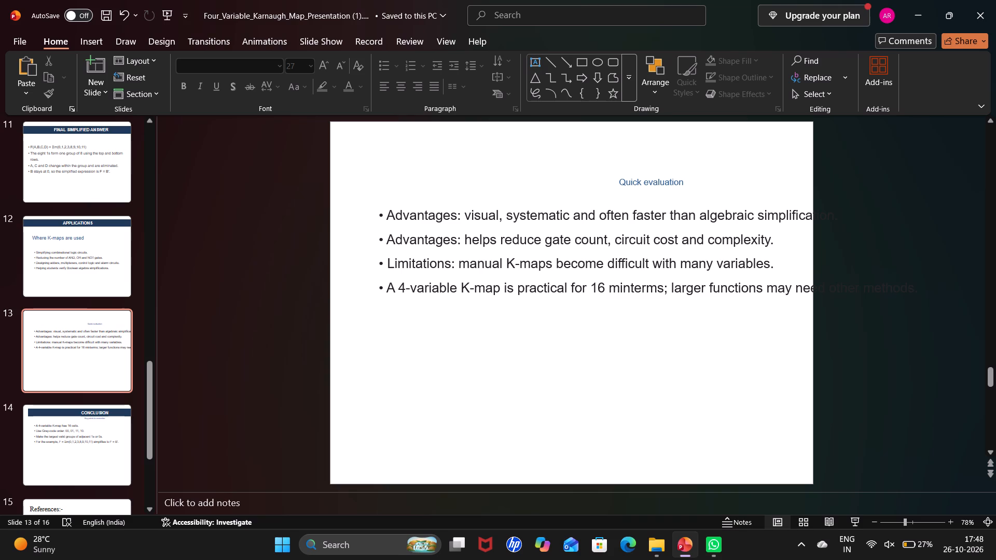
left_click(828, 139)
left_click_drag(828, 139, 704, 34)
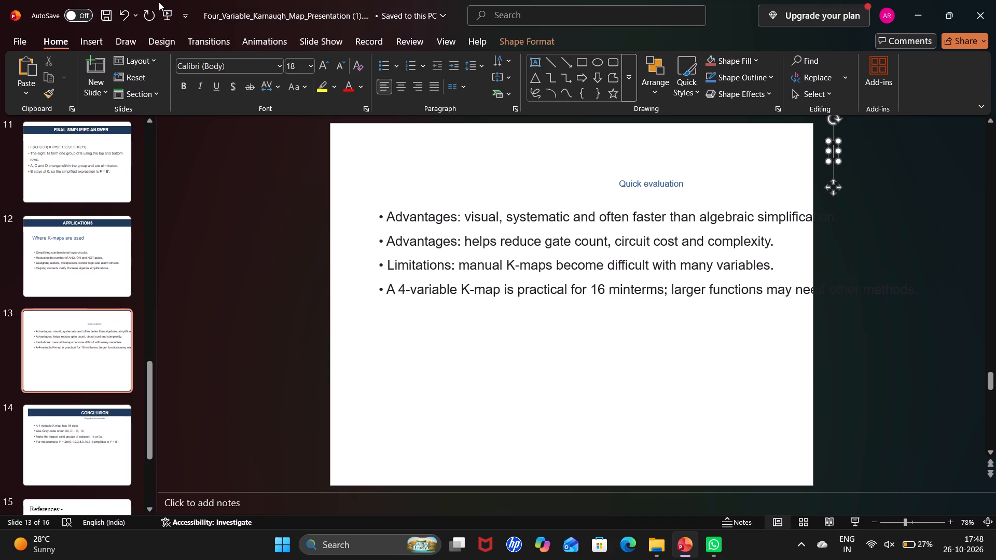
Undo the stray text box, the banner deletion on slide 13 and the latest change on slide 12.
left_click(126, 10)
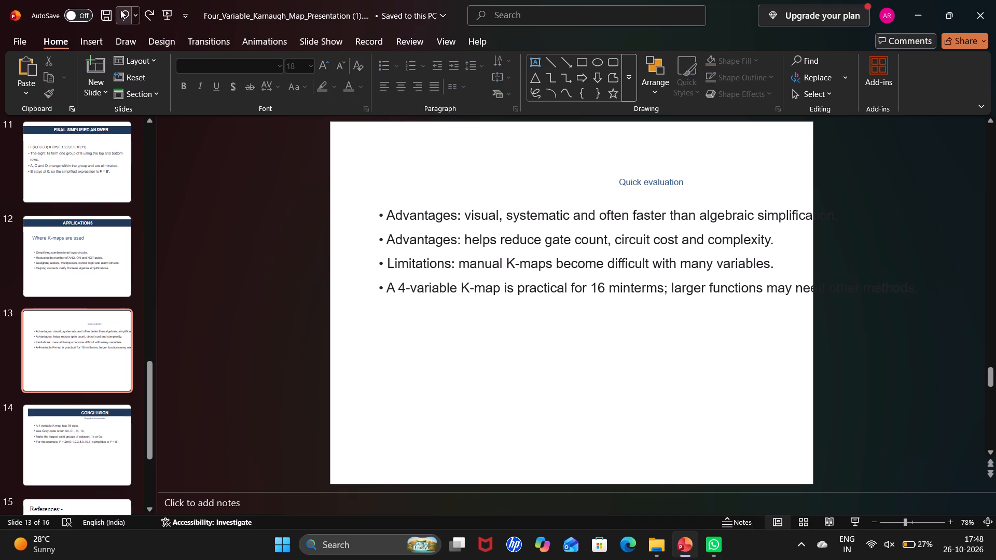
left_click(119, 10)
double_click(119, 10)
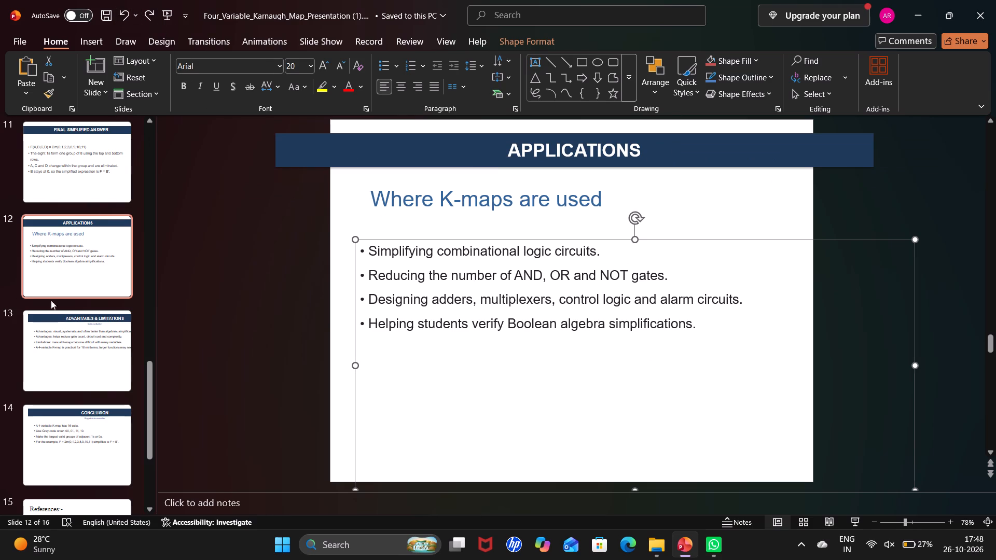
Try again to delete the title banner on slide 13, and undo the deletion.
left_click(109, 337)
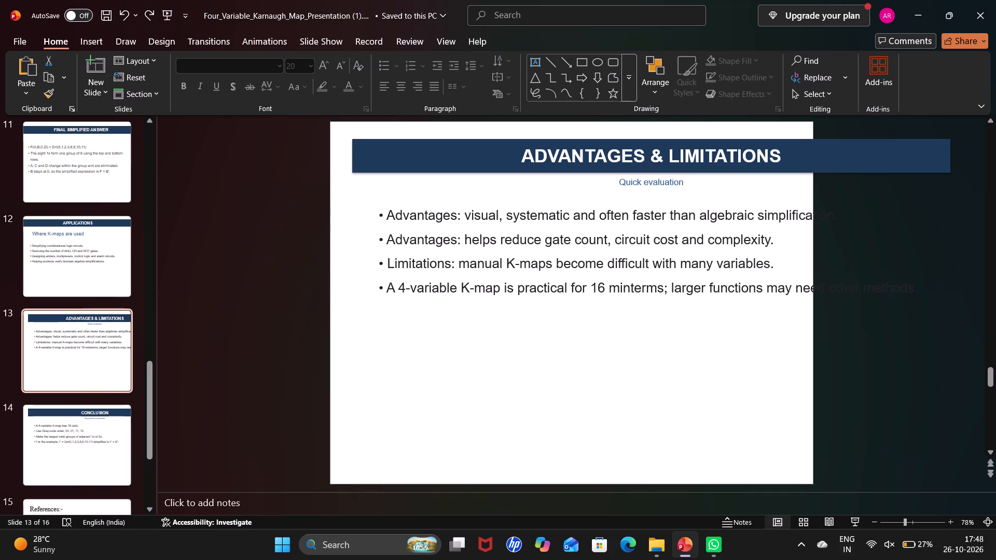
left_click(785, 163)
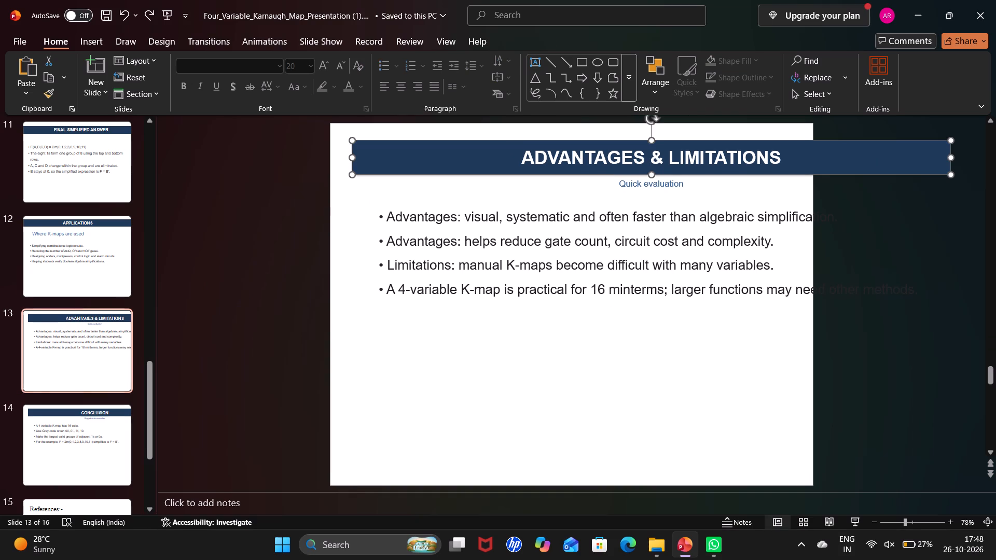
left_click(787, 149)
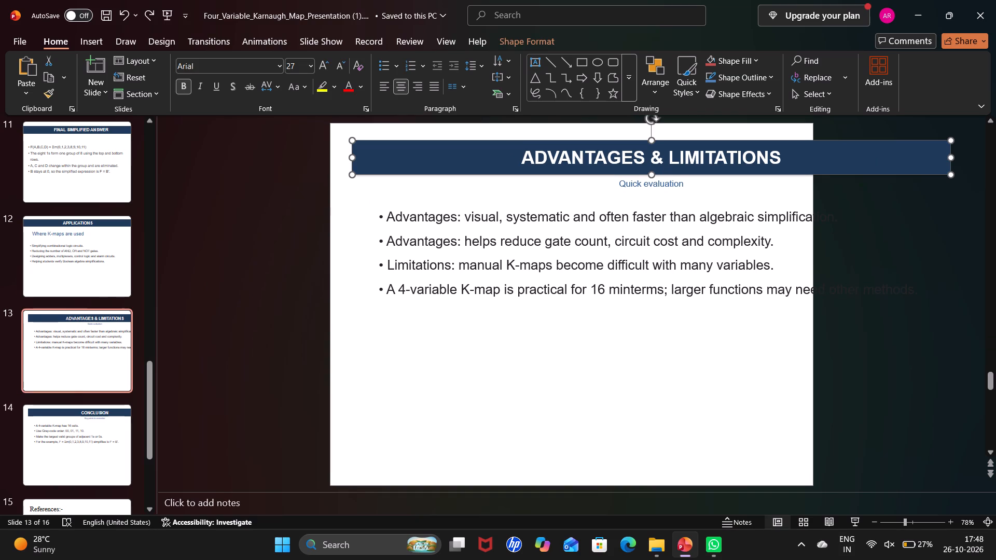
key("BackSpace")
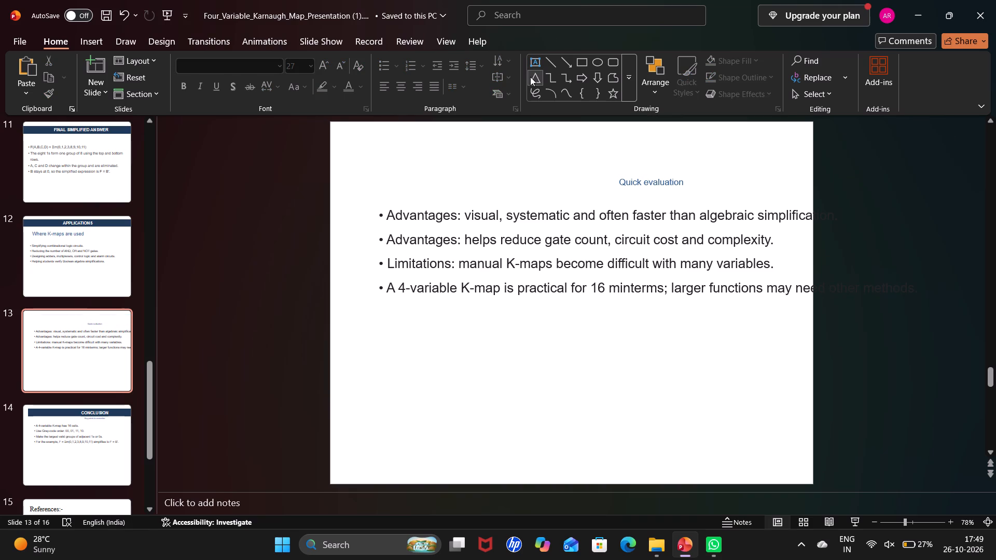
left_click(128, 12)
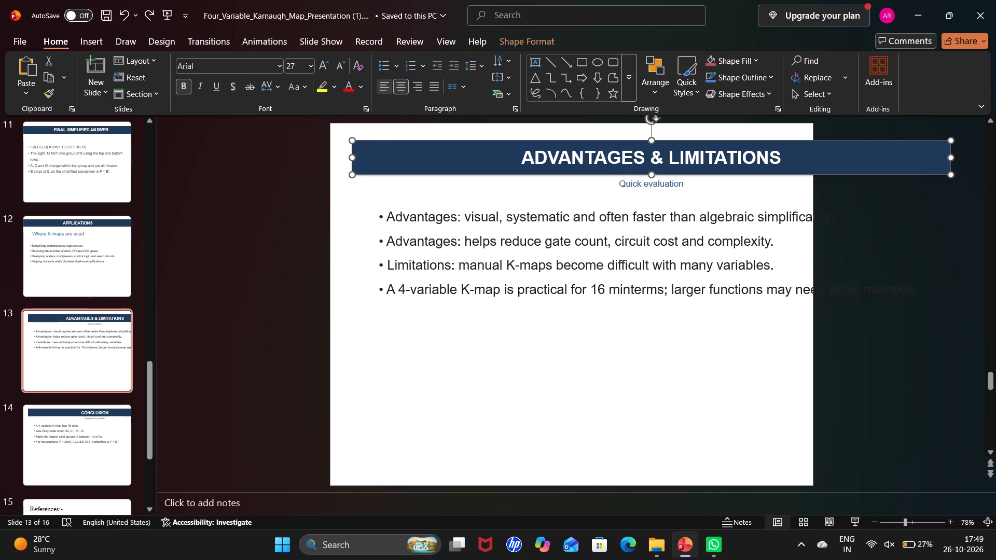
Remove "& LIMITATIONS" from the slide 13 title so it reads "ADVANTAGES", adding a few trailing spaces.
left_click(599, 151)
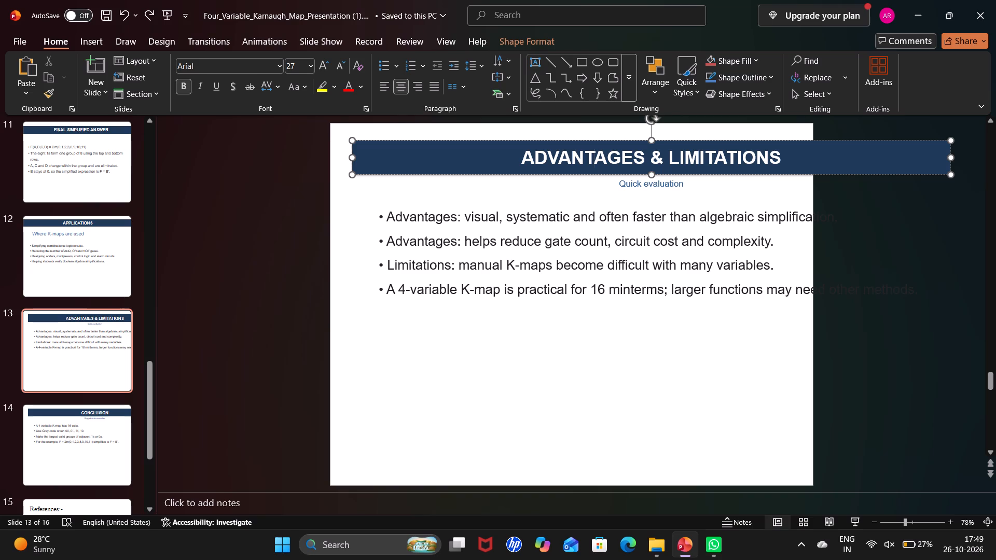
left_click_drag(665, 156, 735, 155)
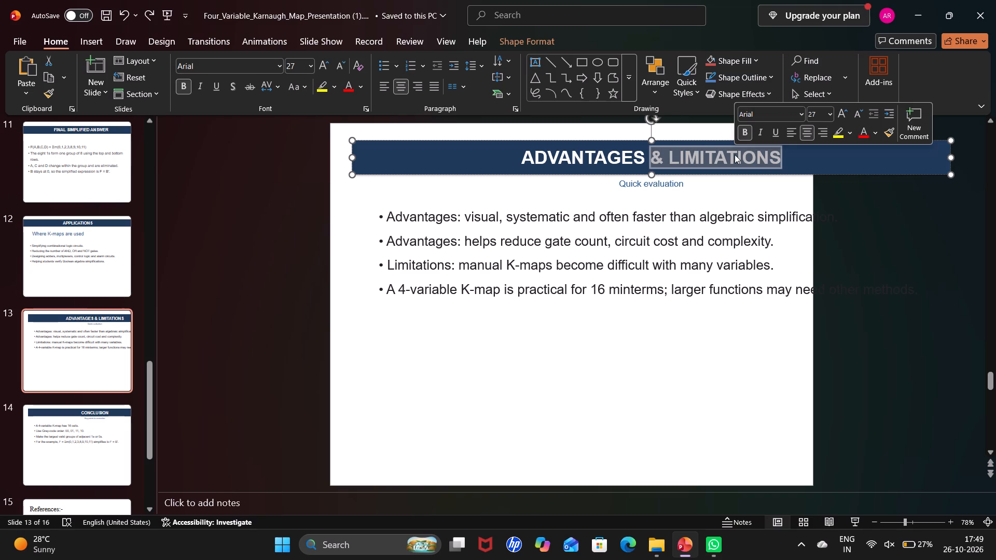
key("Delete")
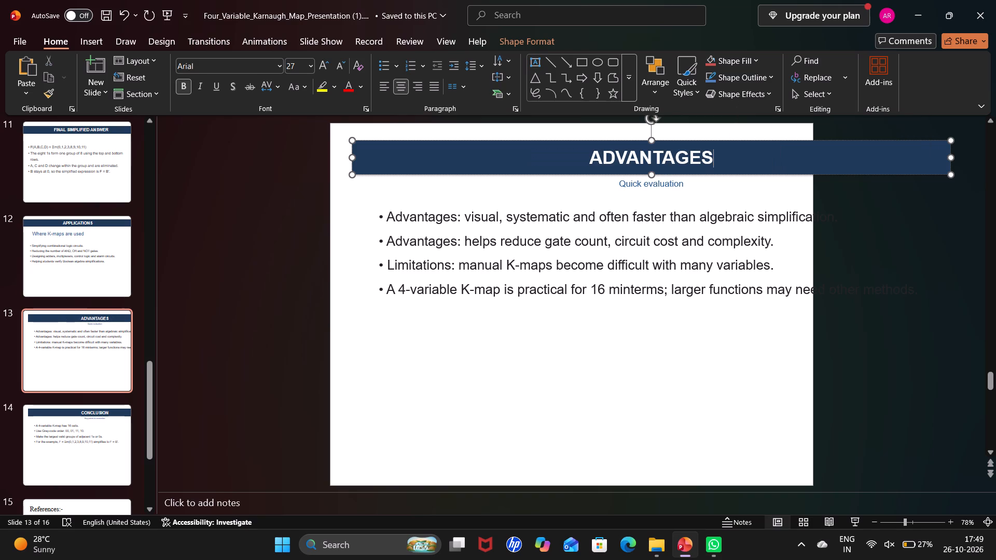
key("space")
key("space")
key("space")
Move the "ADVANTAGES" title banner so it is centred across the top of slide 13.
left_click_drag(772, 161, 706, 161)
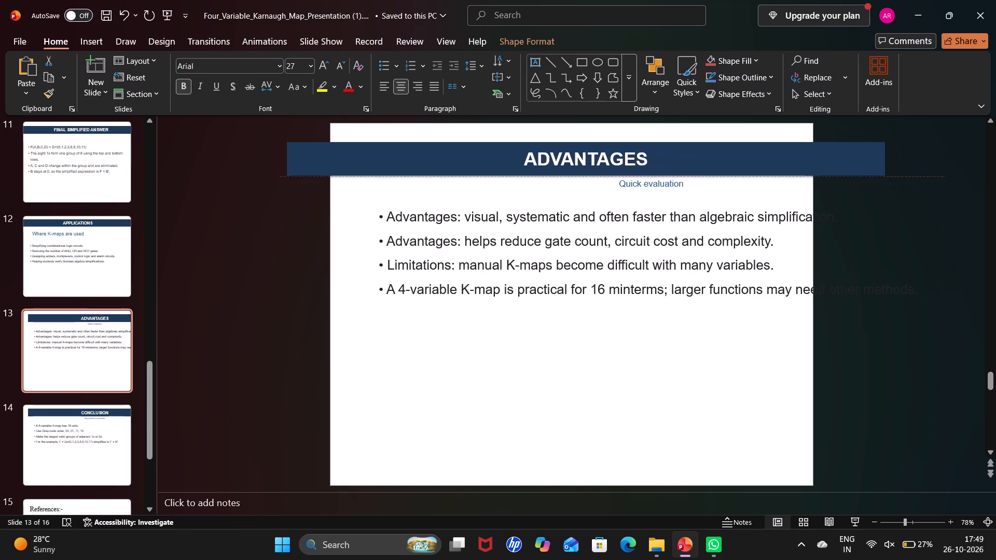
left_click_drag(706, 161, 695, 158)
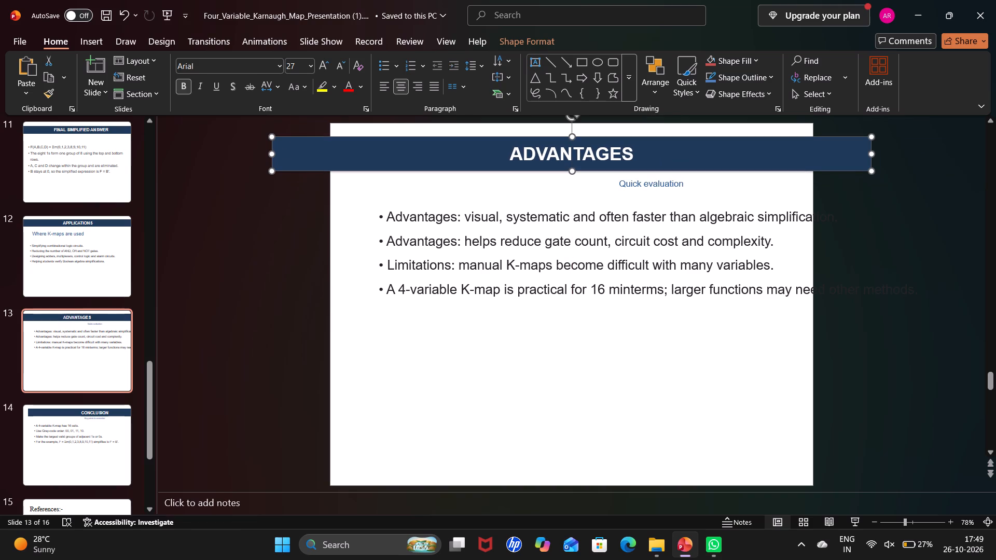
Delete "k evaluation" from the "Quick evaluation" subtitle under the banner.
left_click(661, 185)
left_click_drag(661, 185, 634, 173)
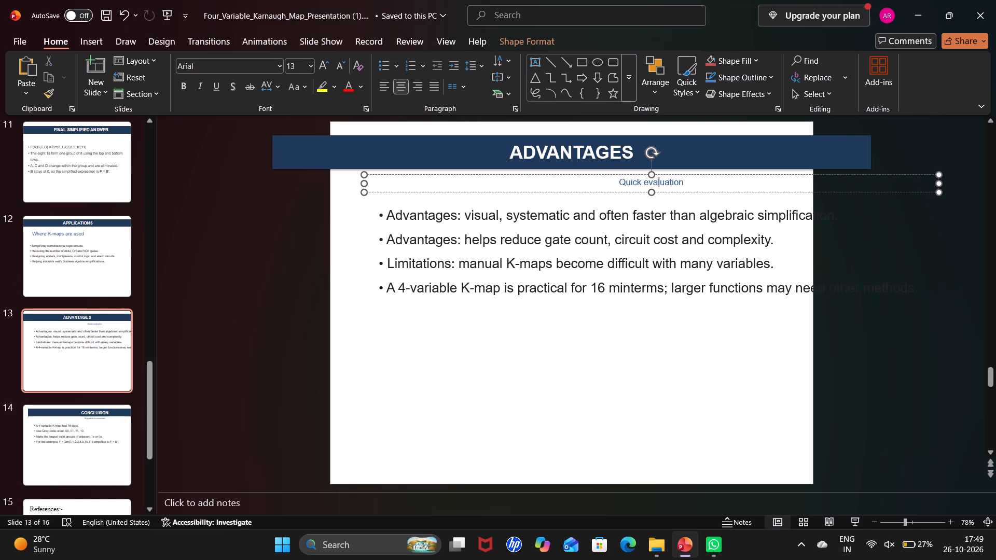
left_click_drag(634, 173, 644, 143)
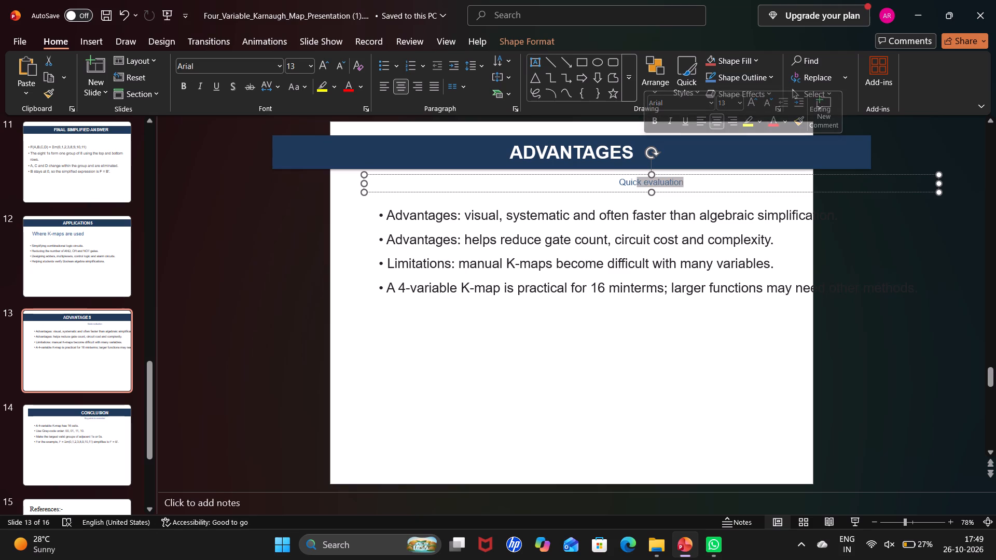
key("Delete")
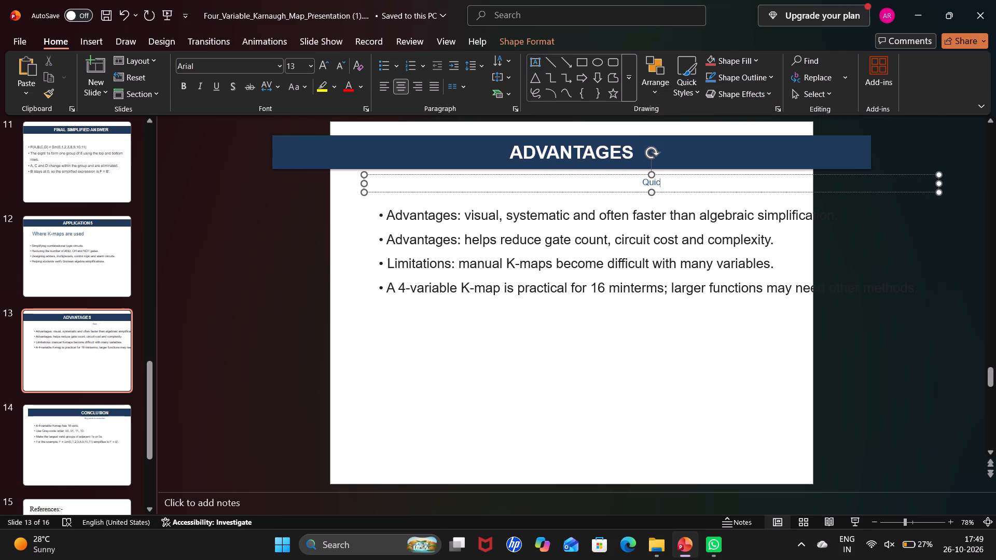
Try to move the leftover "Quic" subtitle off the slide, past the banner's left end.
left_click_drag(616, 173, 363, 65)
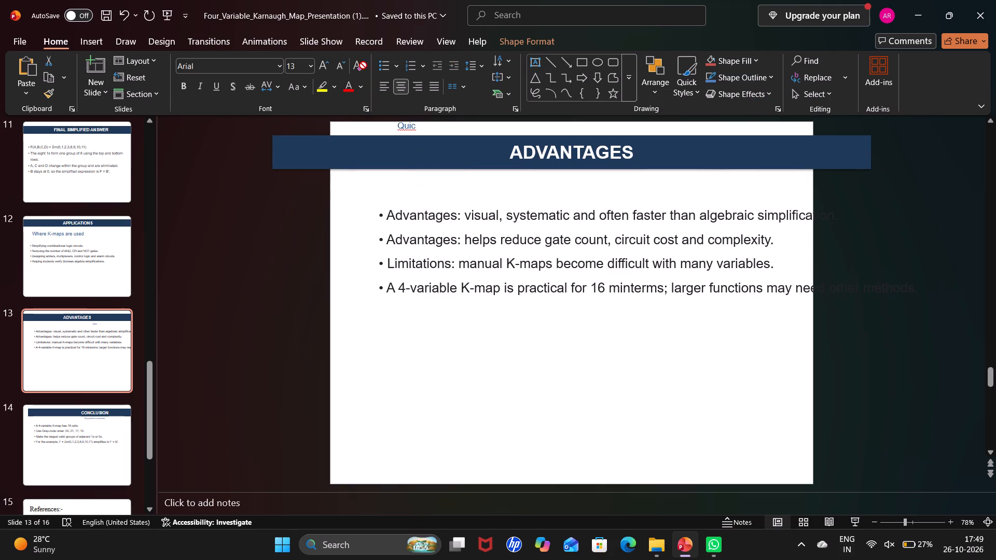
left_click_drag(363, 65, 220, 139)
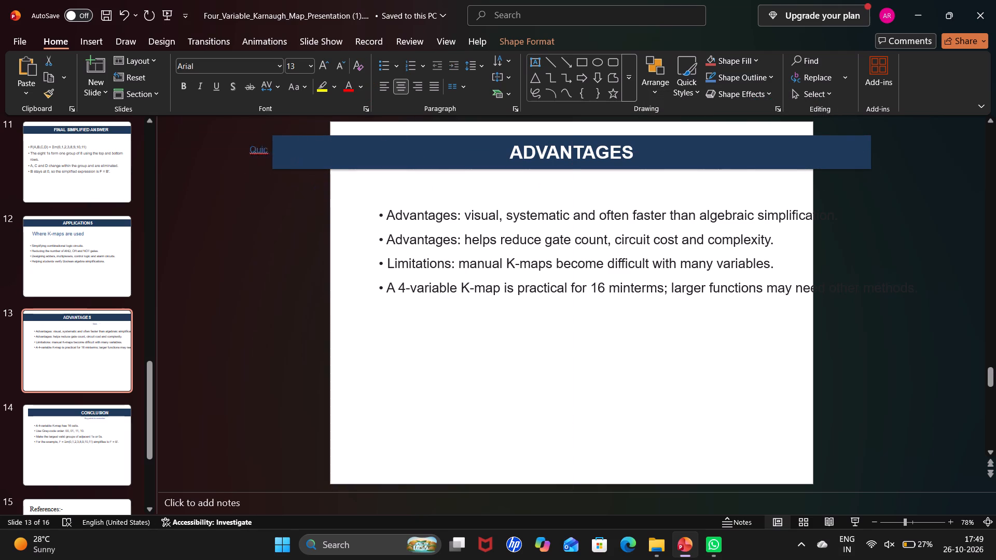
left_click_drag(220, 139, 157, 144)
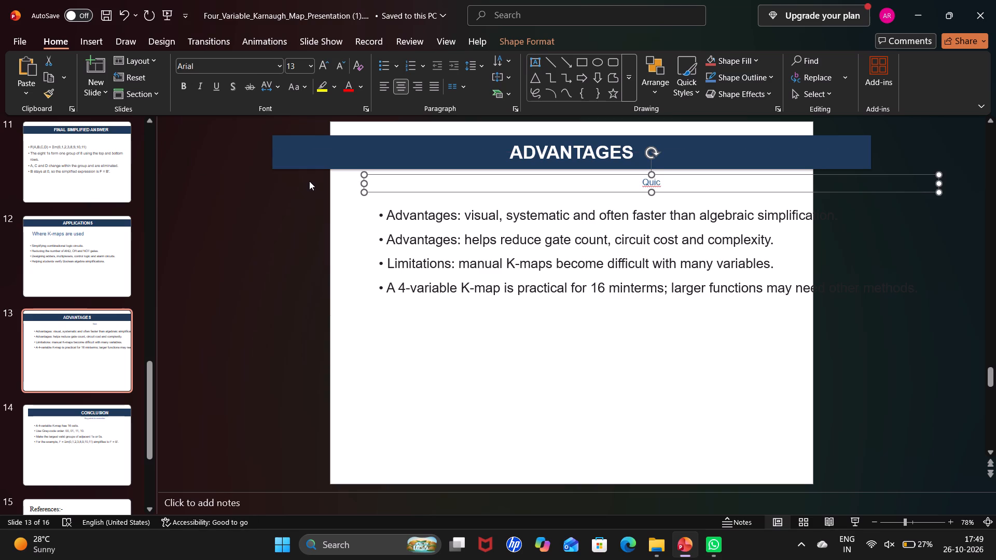
Delete the letters "Qu" from the leftover subtitle text.
left_click(620, 186)
left_click_drag(620, 186, 653, 182)
left_click_drag(653, 182, 620, 176)
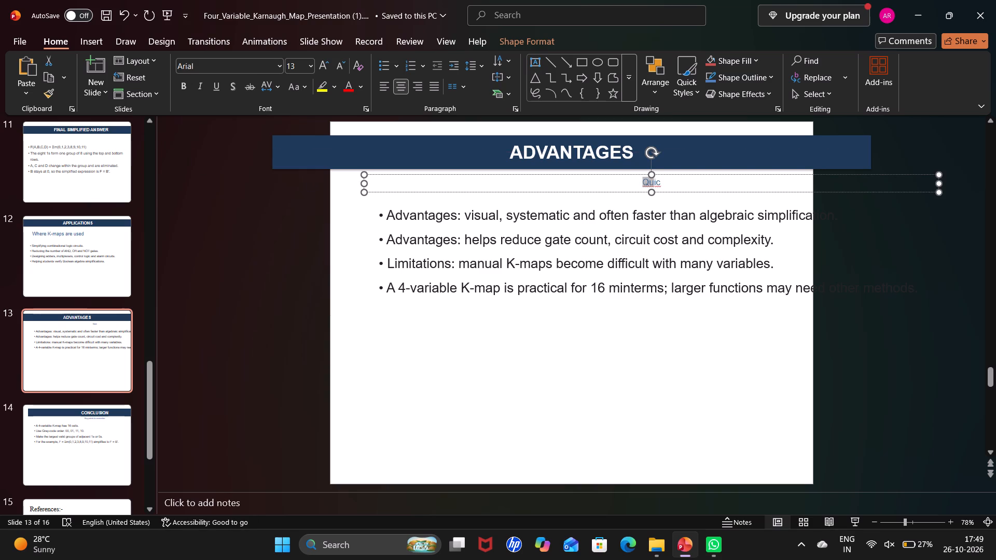
left_click_drag(620, 176, 622, 177)
key("Delete")
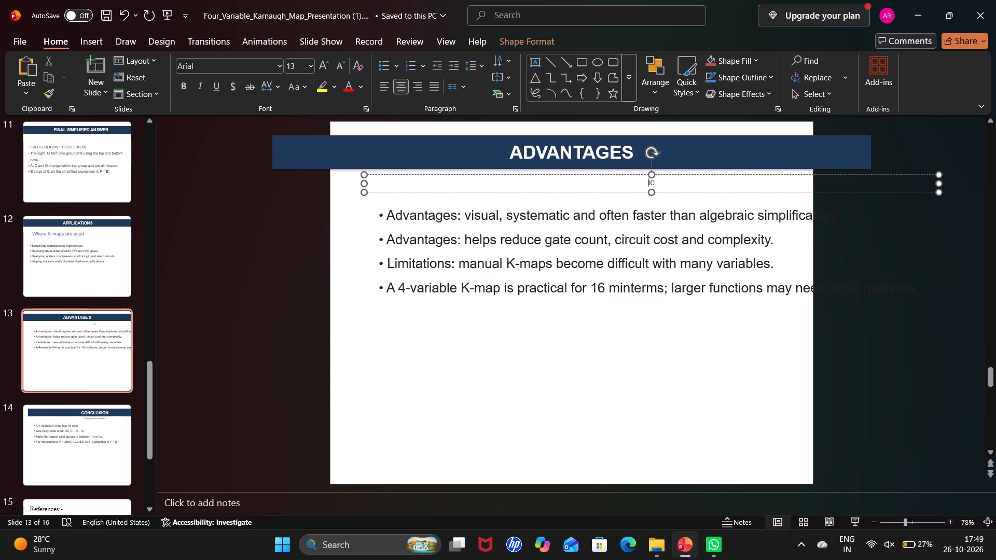
Move the subtitle box with the leftover "ic" so its text sits beyond the slide's right edge.
left_click_drag(622, 177, 644, 177)
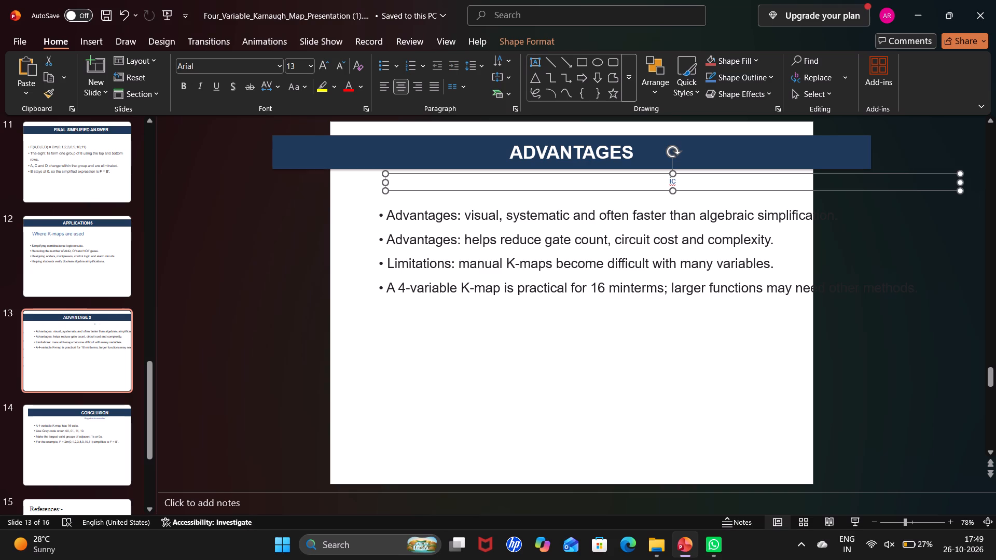
left_click_drag(681, 177, 654, 177)
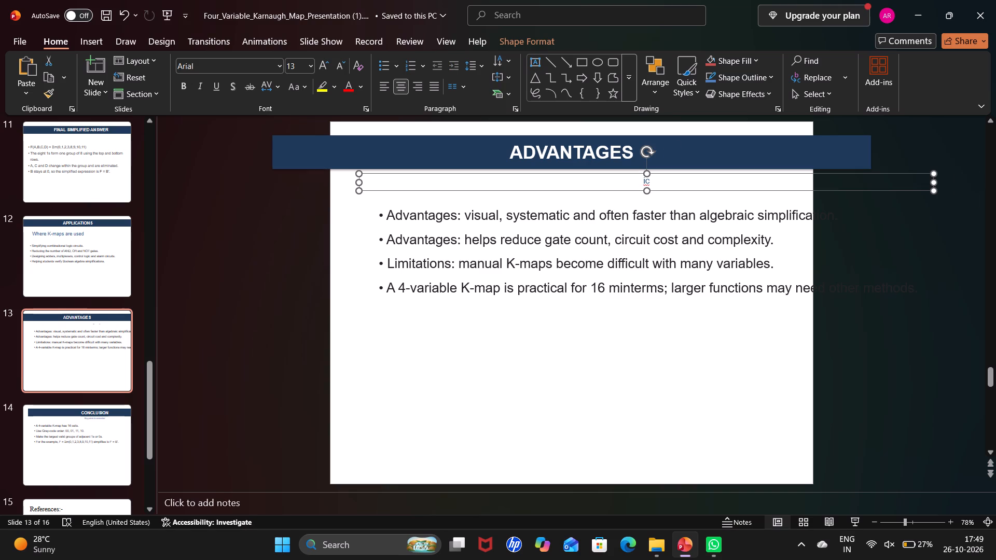
left_click(654, 177)
left_click_drag(654, 177, 608, 178)
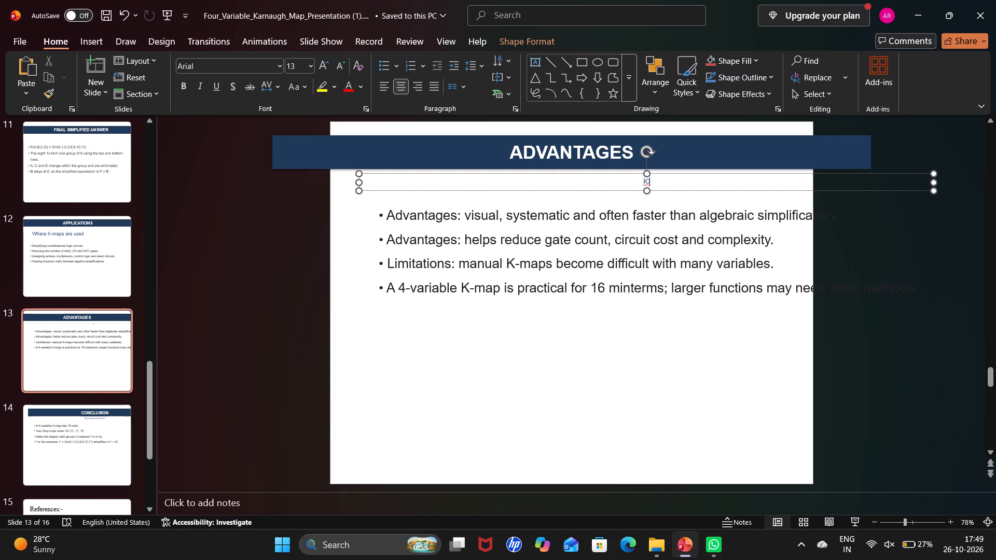
left_click_drag(641, 183, 839, 234)
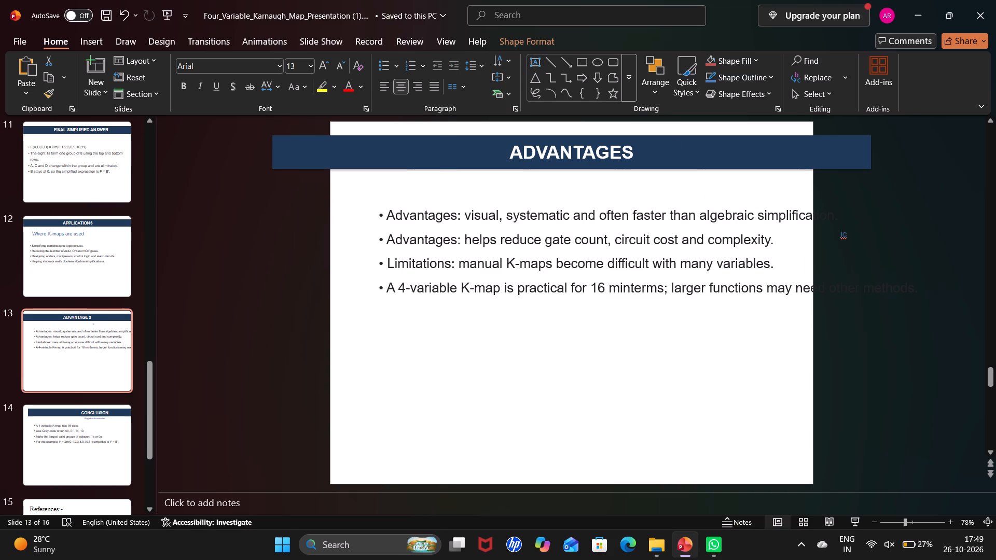
left_click_drag(839, 234, 833, 238)
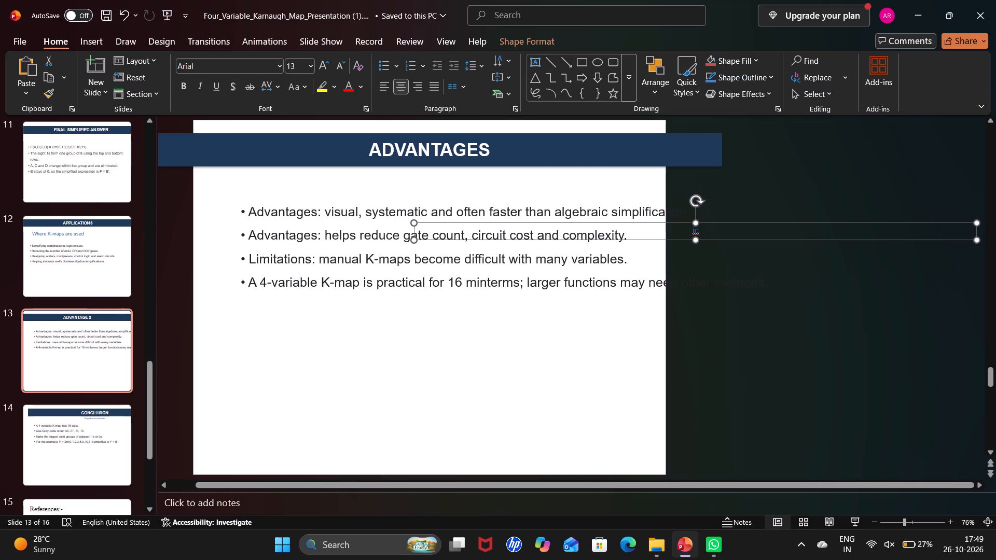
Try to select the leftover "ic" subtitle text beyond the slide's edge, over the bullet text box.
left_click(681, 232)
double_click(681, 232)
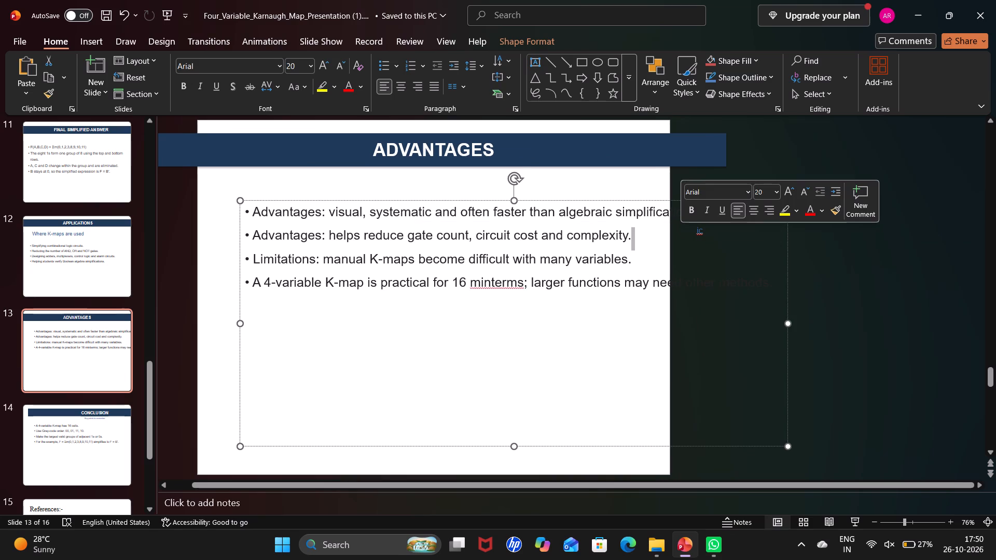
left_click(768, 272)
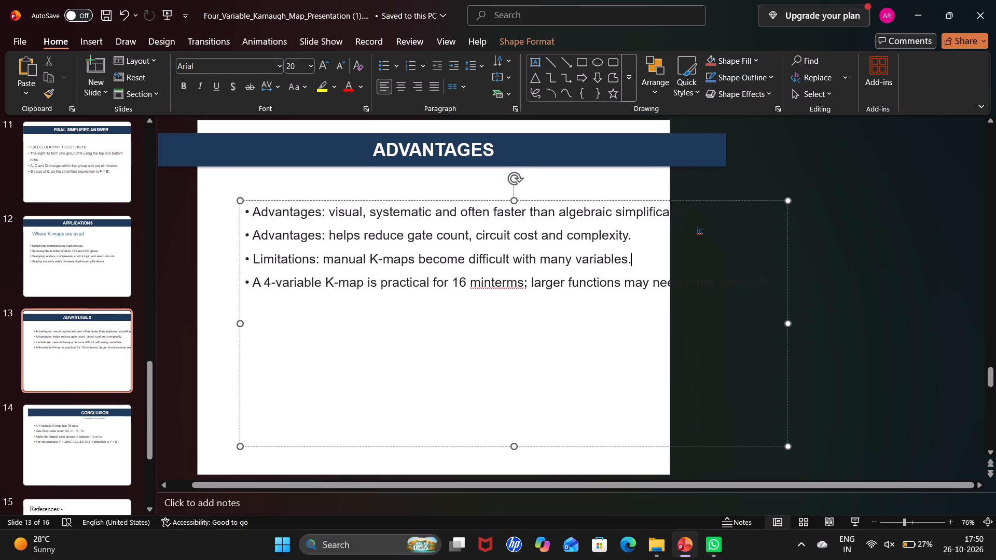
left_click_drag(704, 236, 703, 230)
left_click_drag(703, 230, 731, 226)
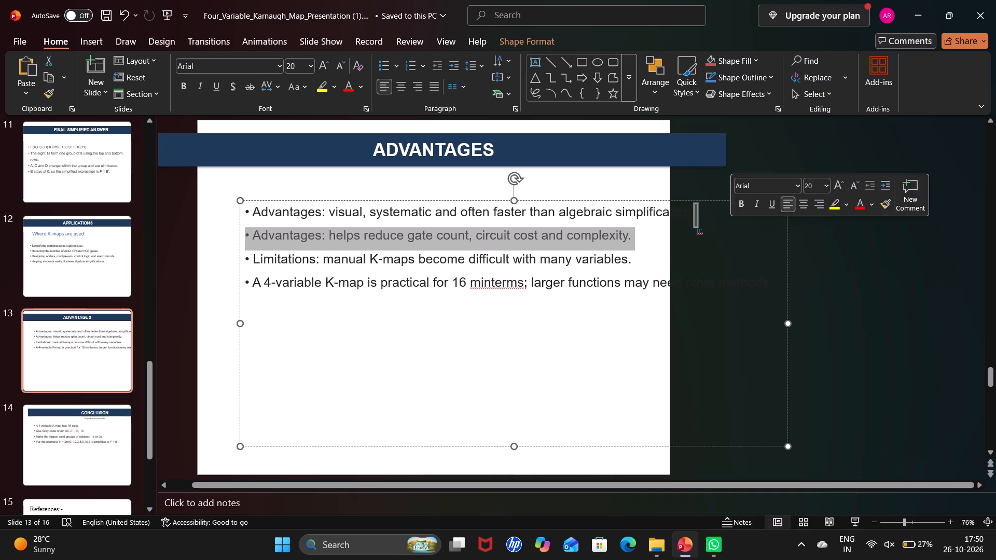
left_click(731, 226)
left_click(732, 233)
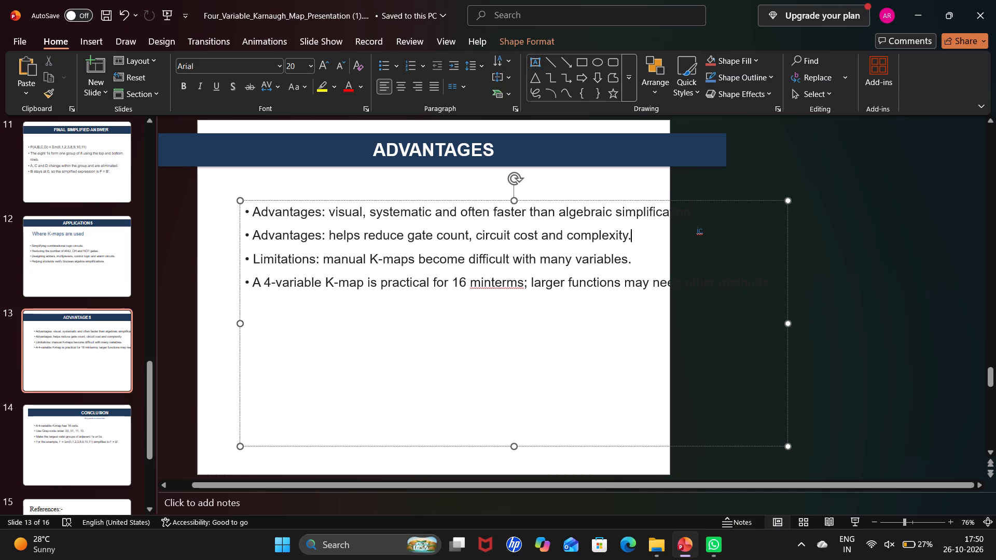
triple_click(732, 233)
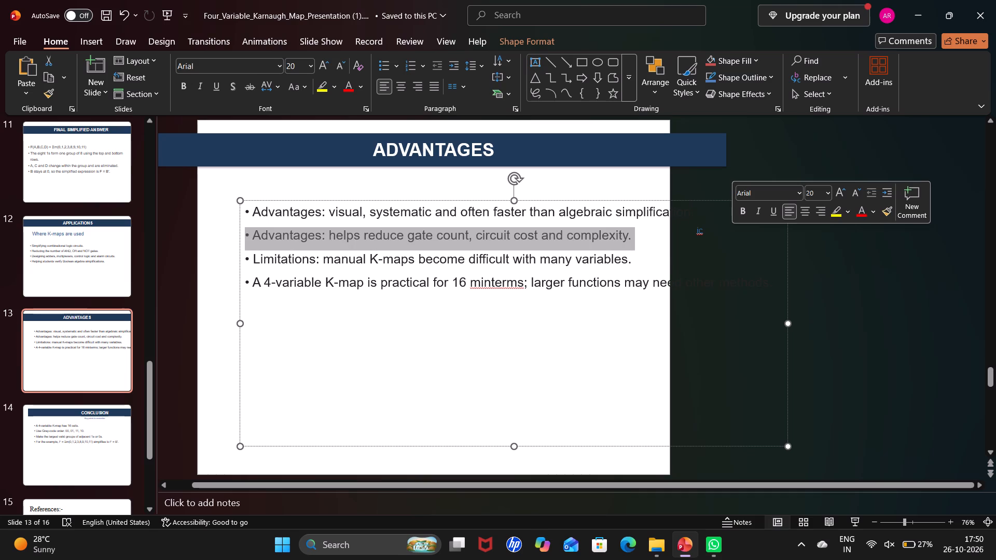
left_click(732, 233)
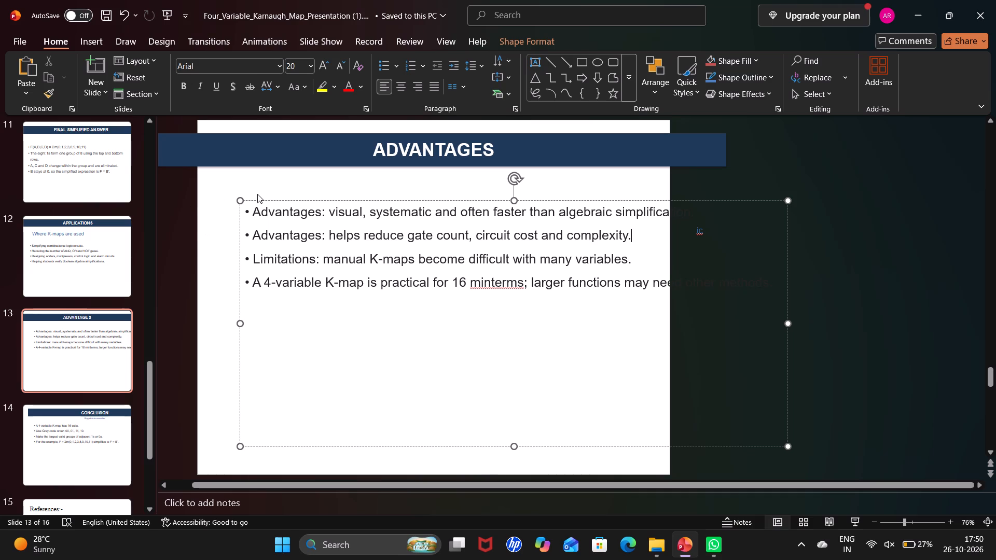
Move the bullet text box slightly left and down, closer to the slide's left edge.
left_click_drag(239, 209, 225, 226)
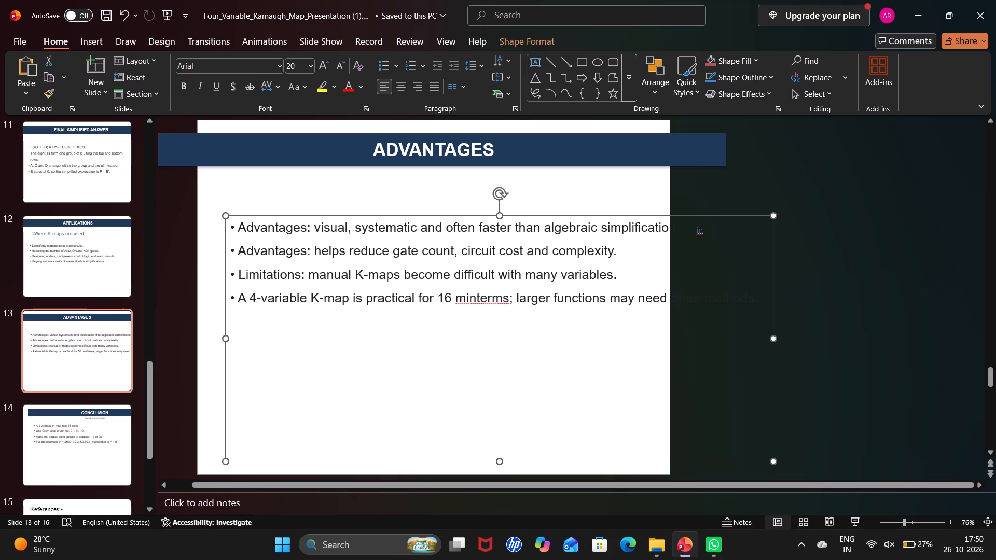
left_click_drag(227, 225, 213, 227)
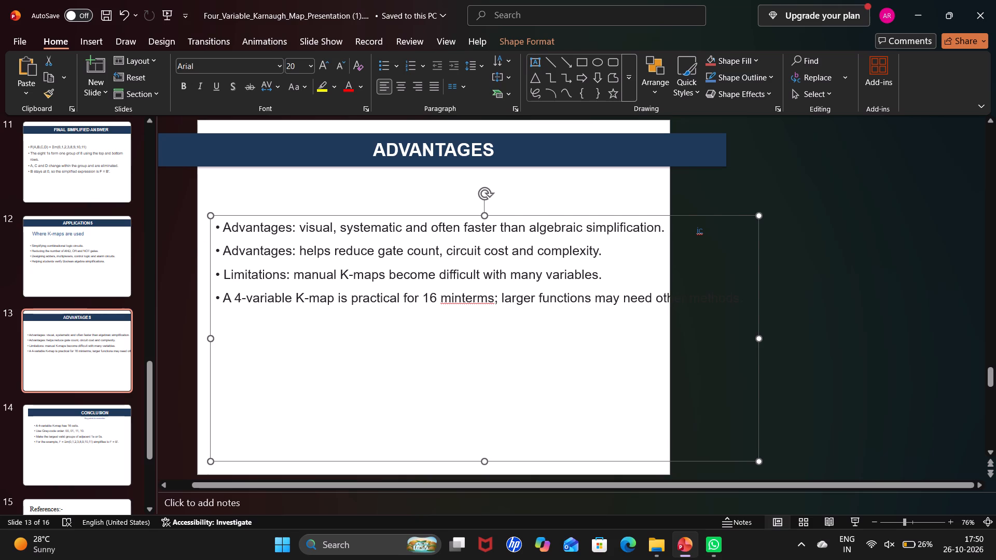
Replace all four advantages and limitations lines with the copied four-line list, from "Easy to understand" to "Often faster than algebraic simplification".
left_click_drag(218, 227, 520, 301)
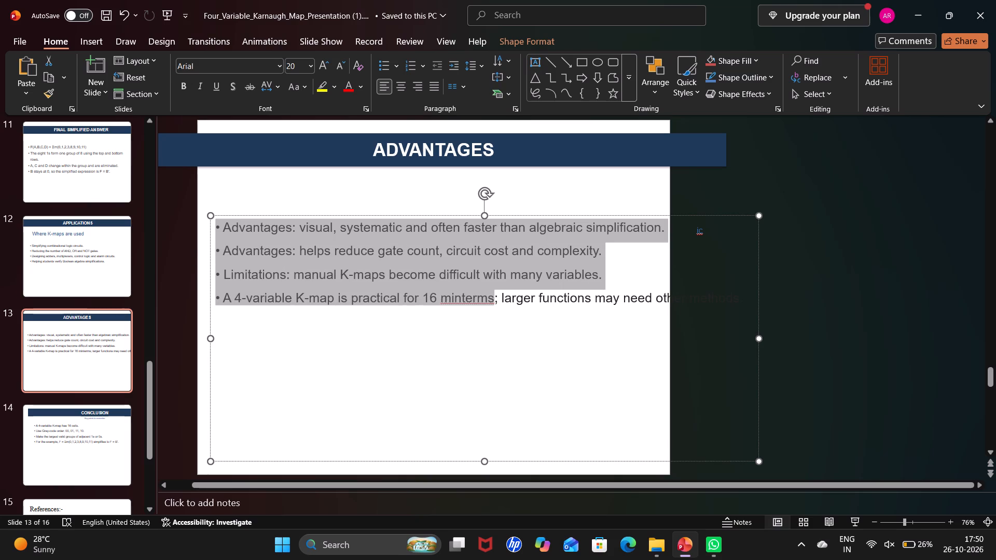
left_click_drag(520, 301, 687, 302)
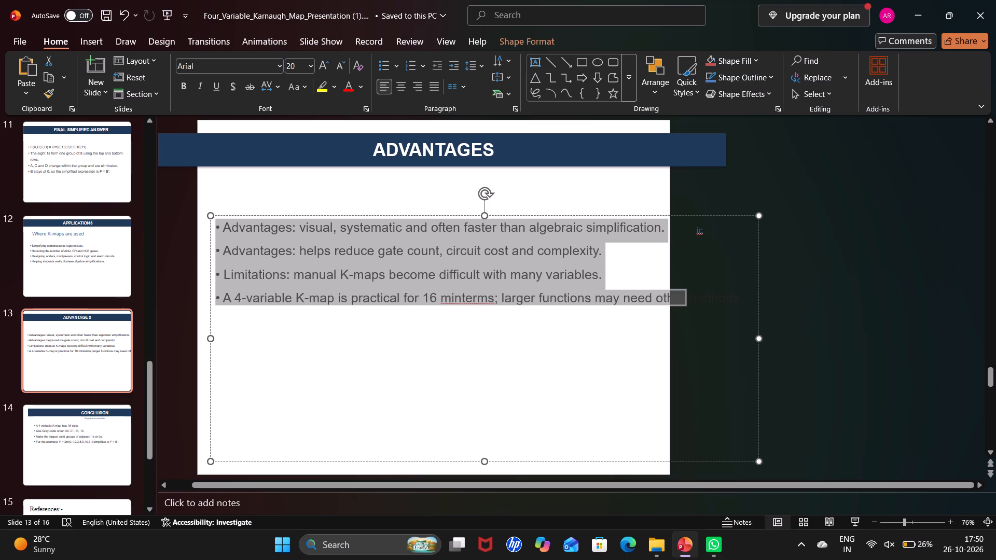
left_click_drag(687, 302, 773, 308)
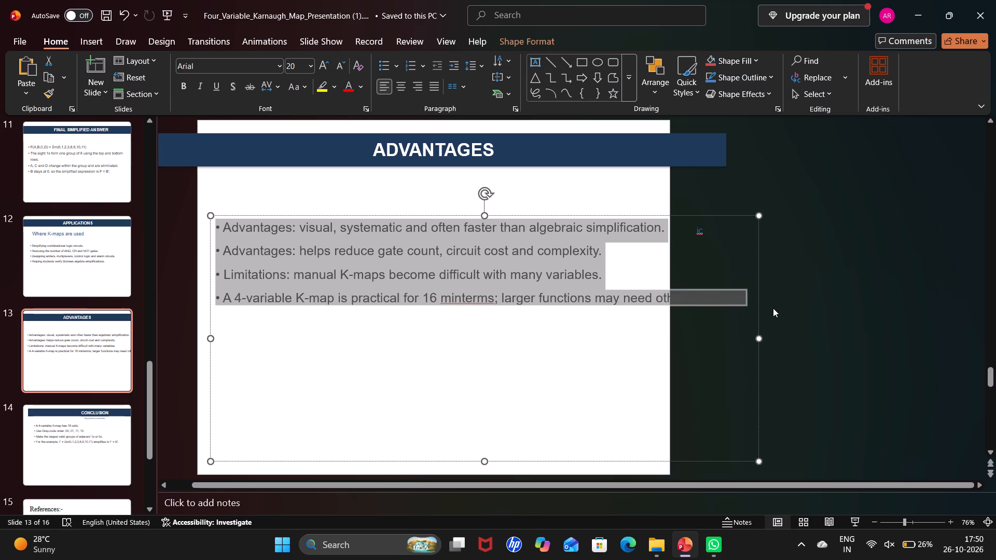
key("ctrl+v")
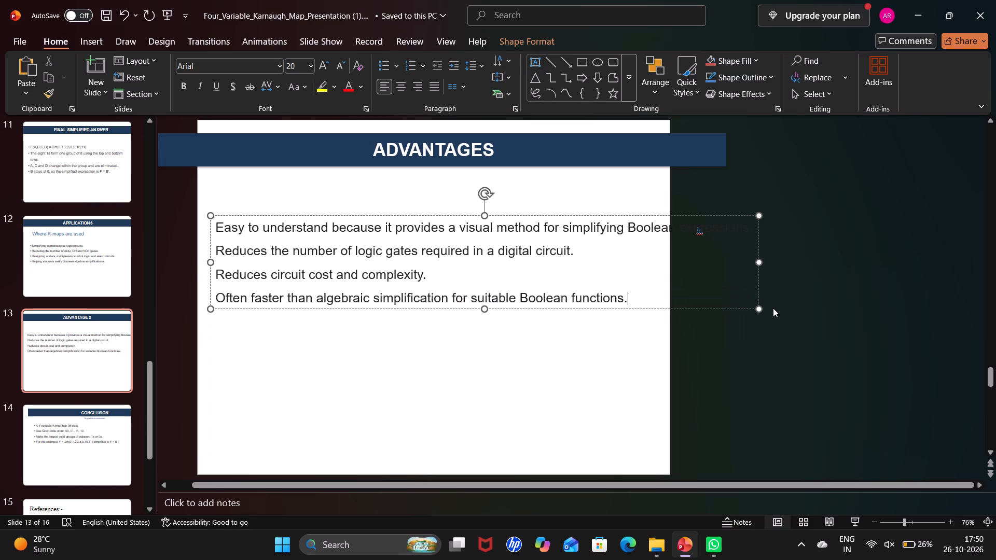
left_click(696, 231)
Add bullets to all four pasted advantage lines, one paragraph at a time.
right_click(487, 272)
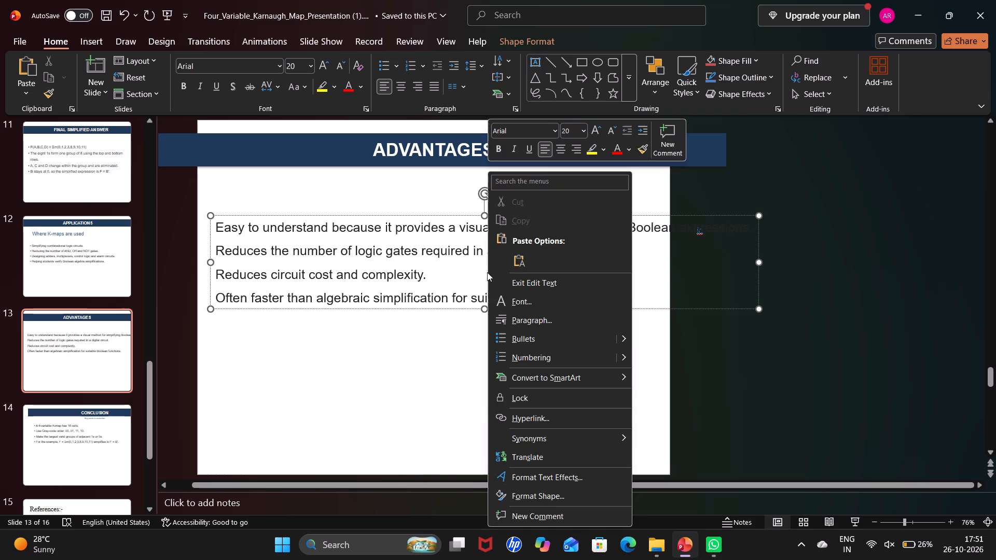
left_click(487, 272)
right_click(488, 276)
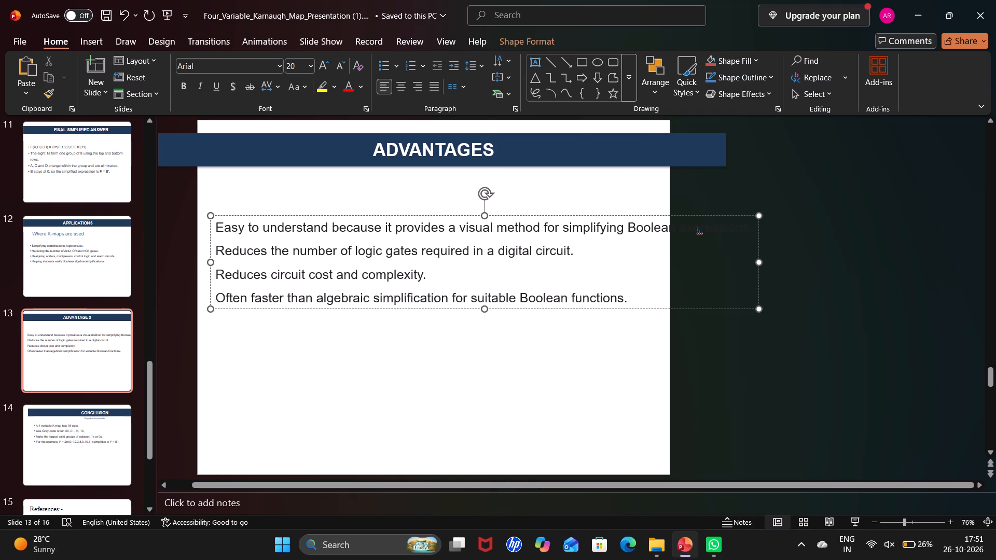
left_click(528, 340)
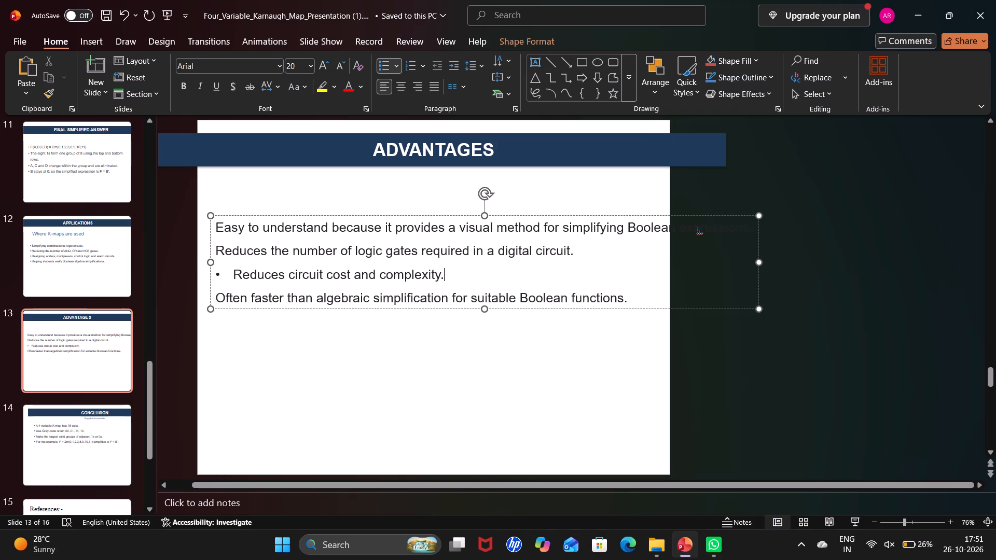
left_click(494, 244)
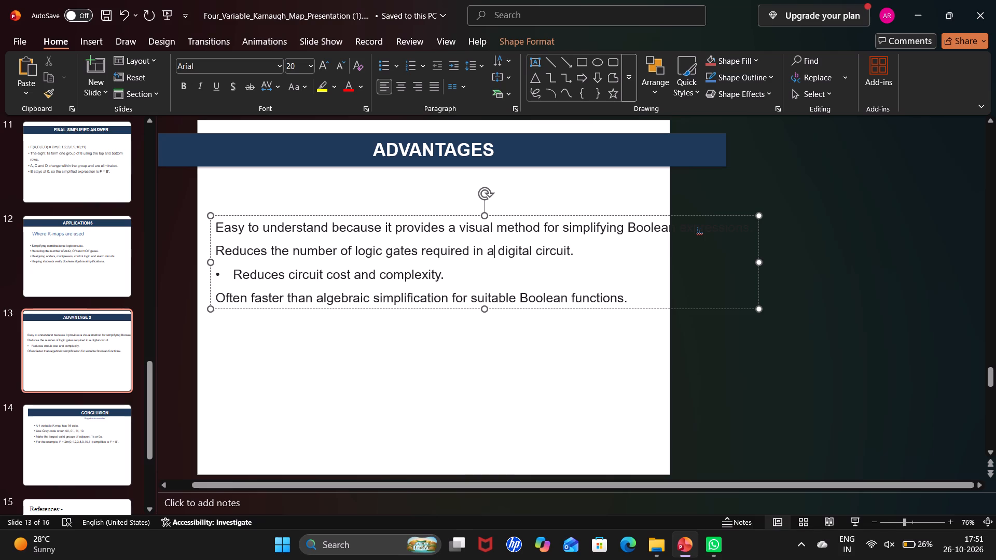
left_click(501, 242)
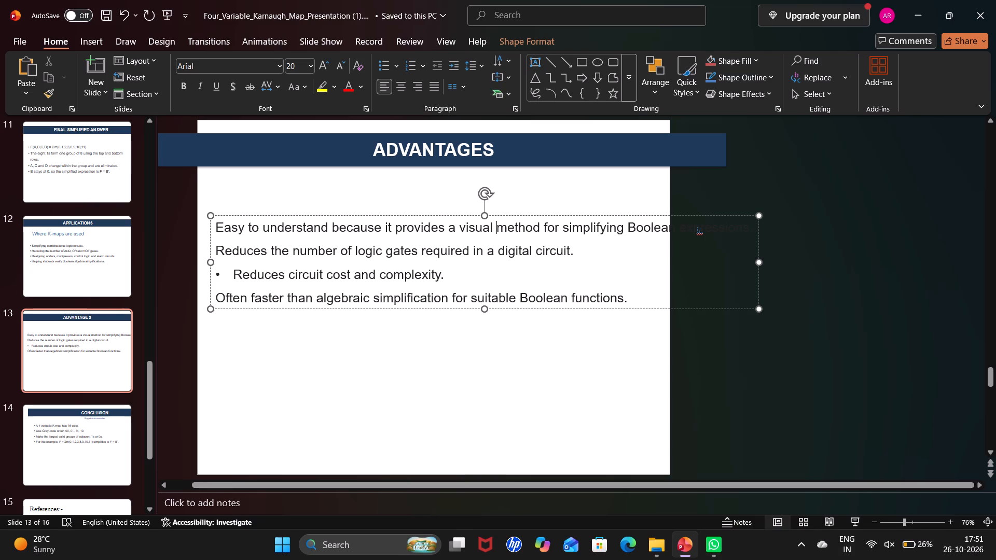
right_click(507, 244)
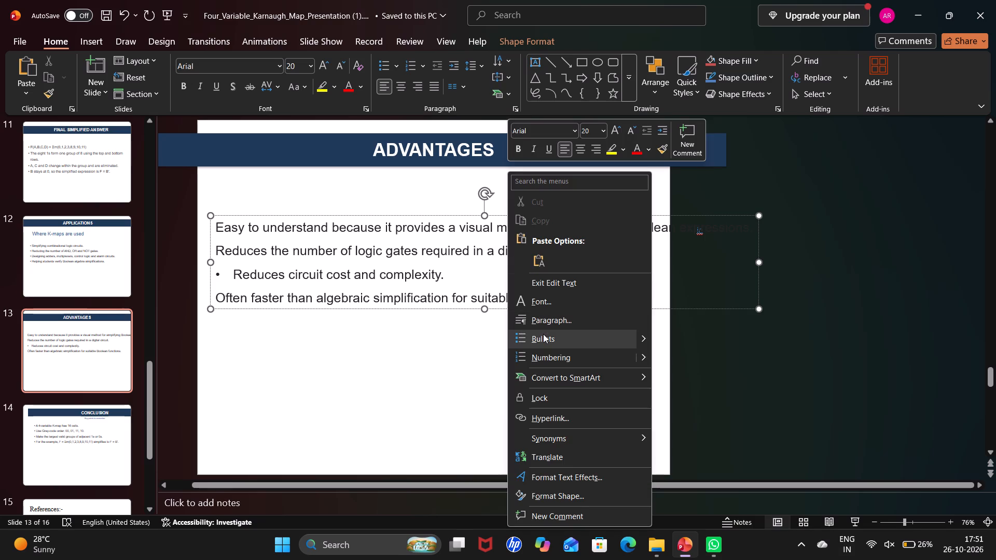
left_click(543, 334)
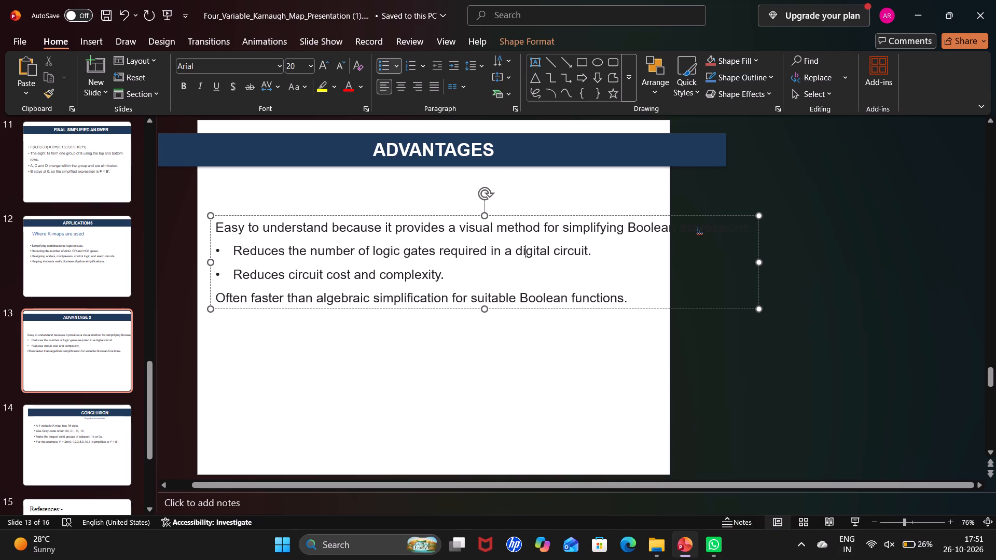
left_click(525, 226)
right_click(525, 226)
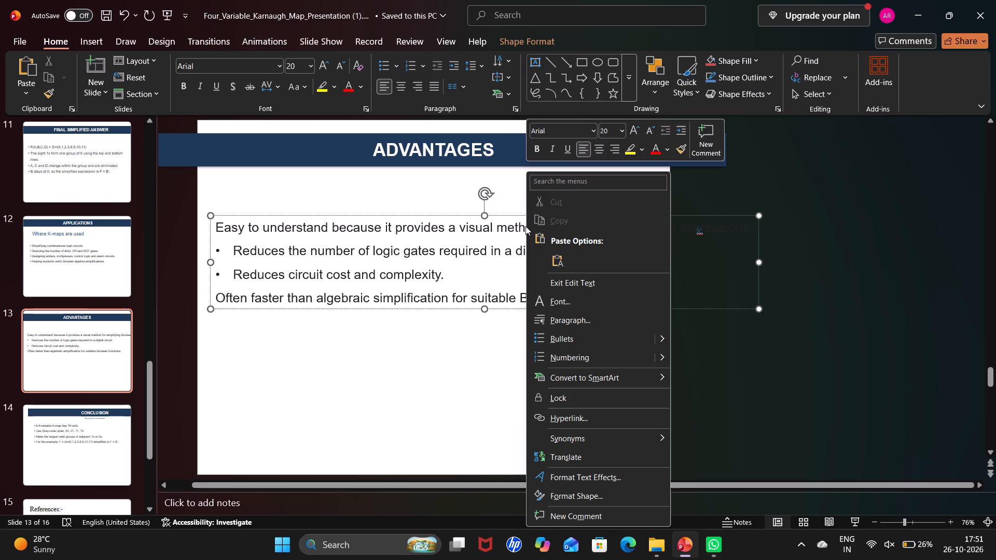
left_click(570, 337)
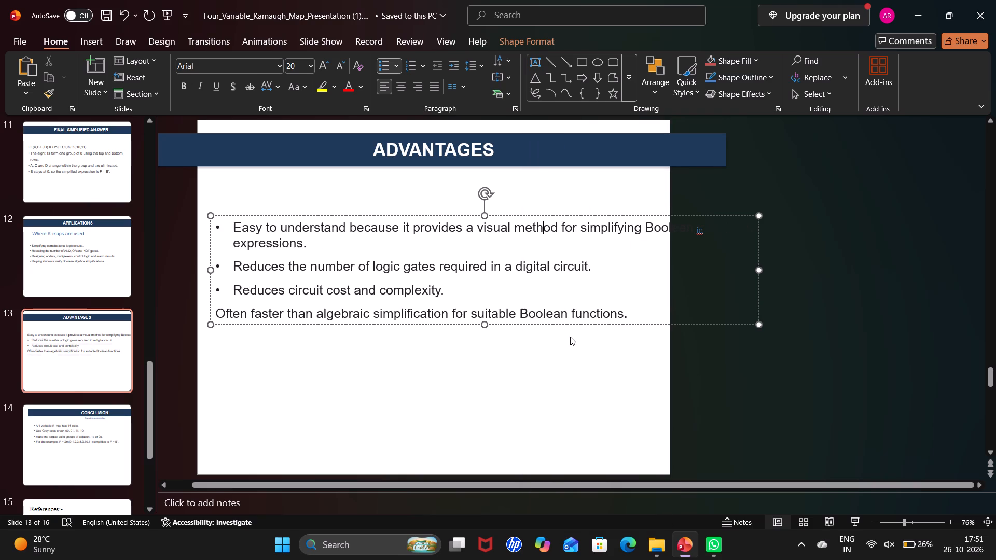
left_click(536, 315)
right_click(536, 315)
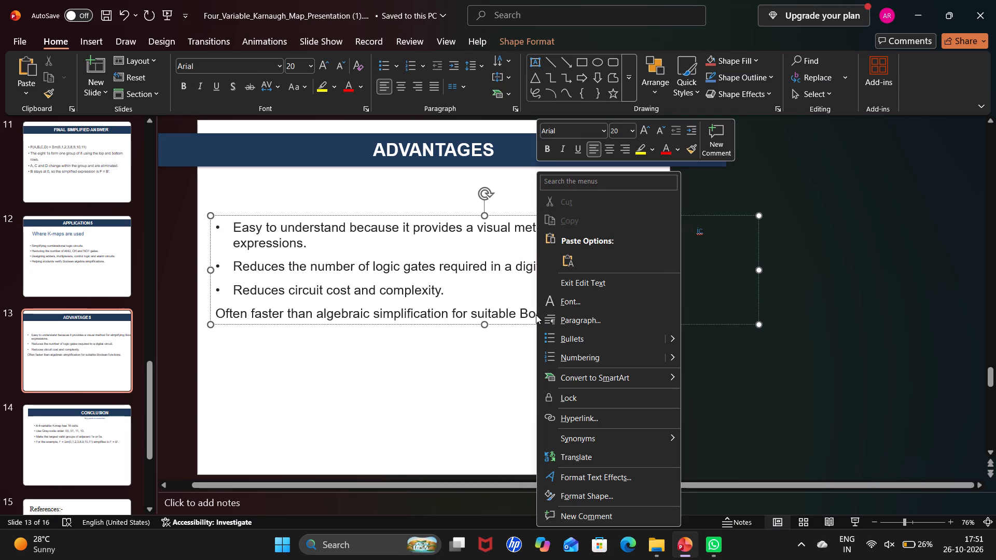
left_click(563, 334)
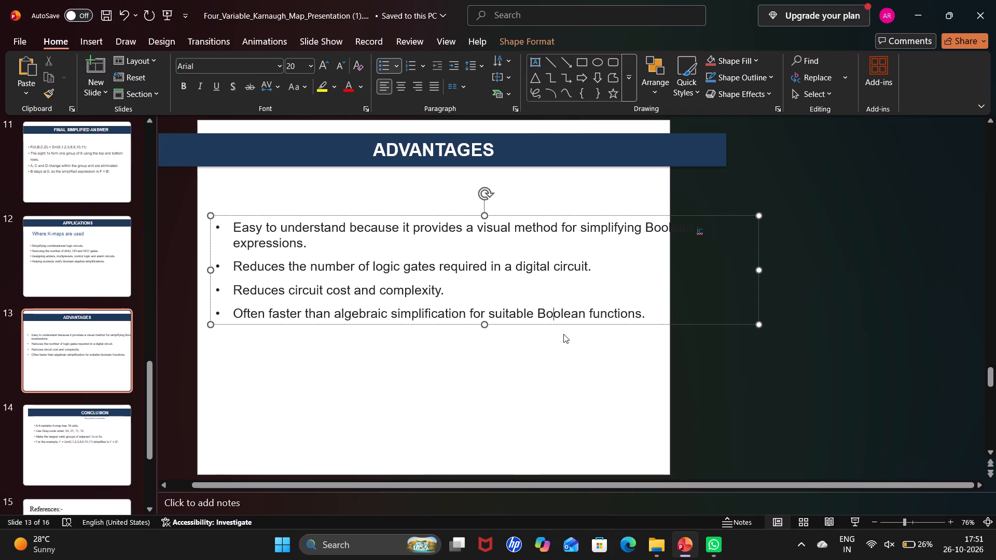
Apply the filled round bullet style to the "Reduces circuit cost and complexity." line.
scroll(563, 334, "right", 3)
left_click(555, 290)
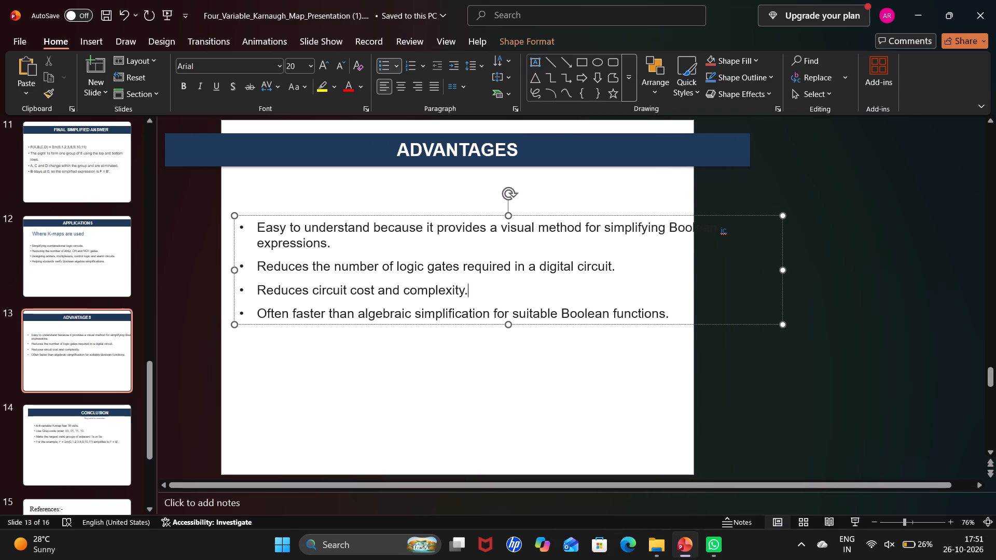
right_click(555, 290)
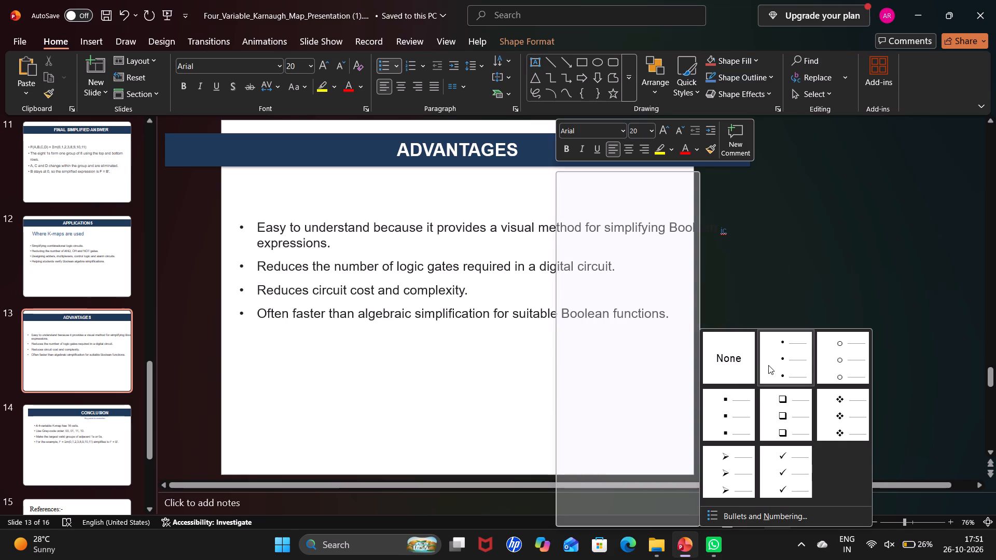
left_click(797, 358)
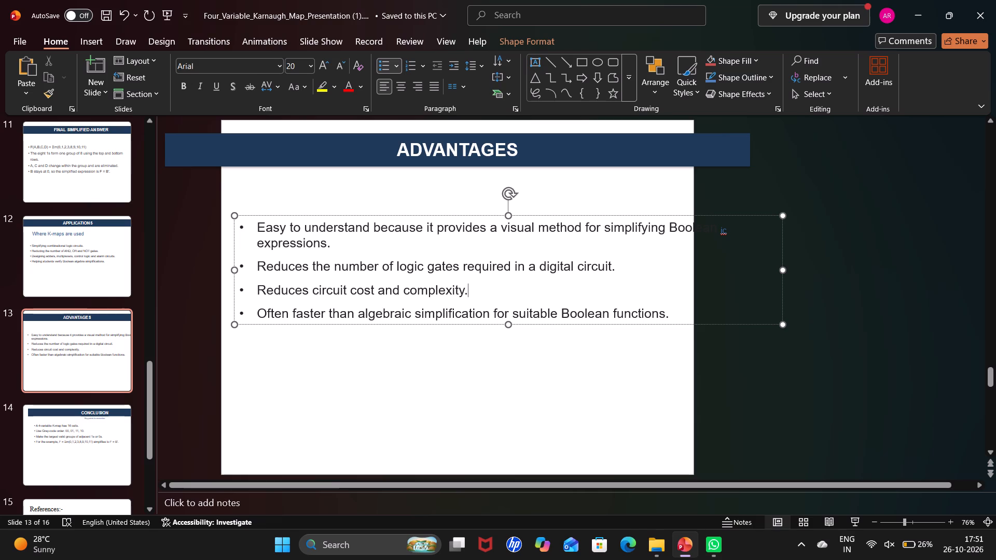
Break the first advantage before "simplifying", remove the new line's bullet and indent it with five spaces to align with the text above.
left_click(604, 226)
key("Return")
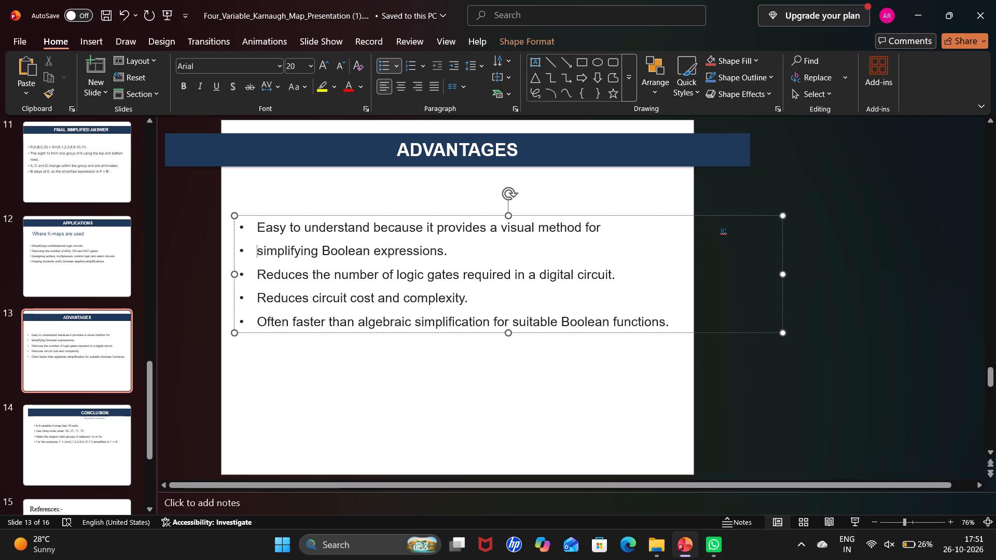
key("BackSpace")
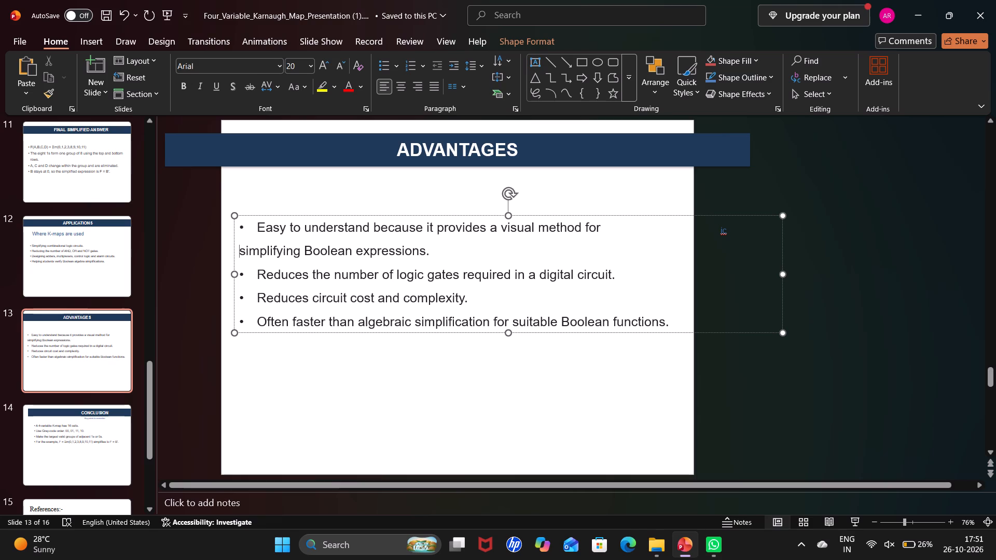
key("space")
key("space")
key("space")
key("space")
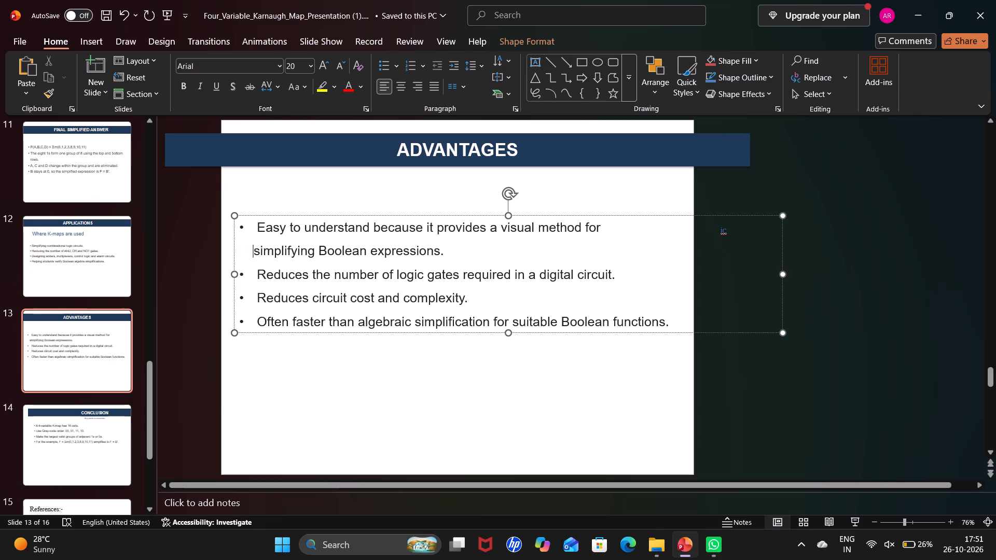
key("space")
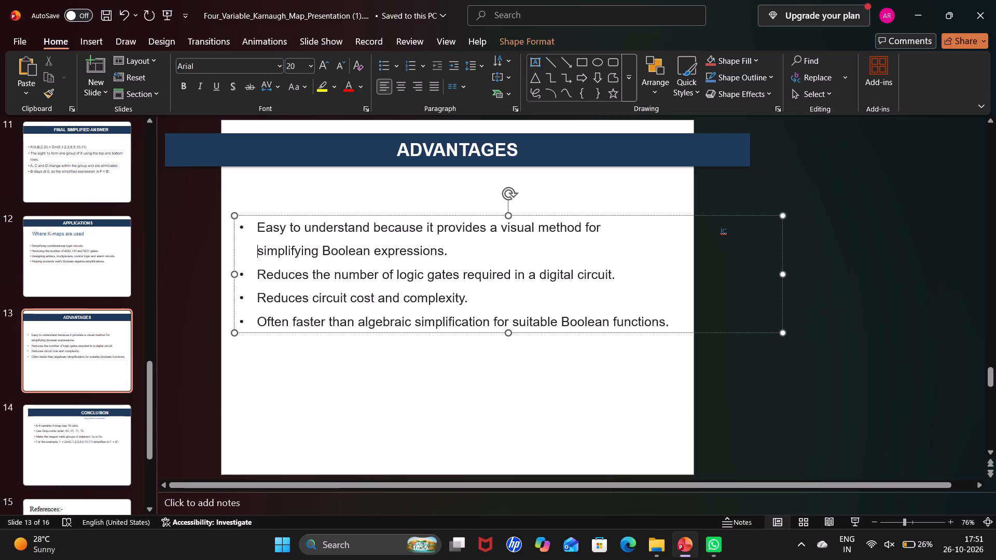
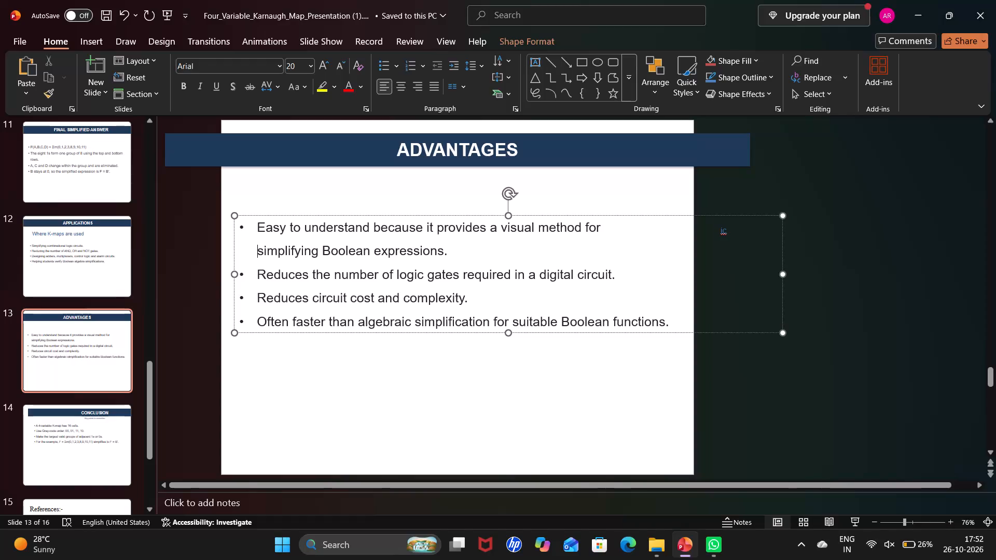
Break the last advantage line before "functions." so that word starts a new line.
left_click(612, 322)
key("Return")
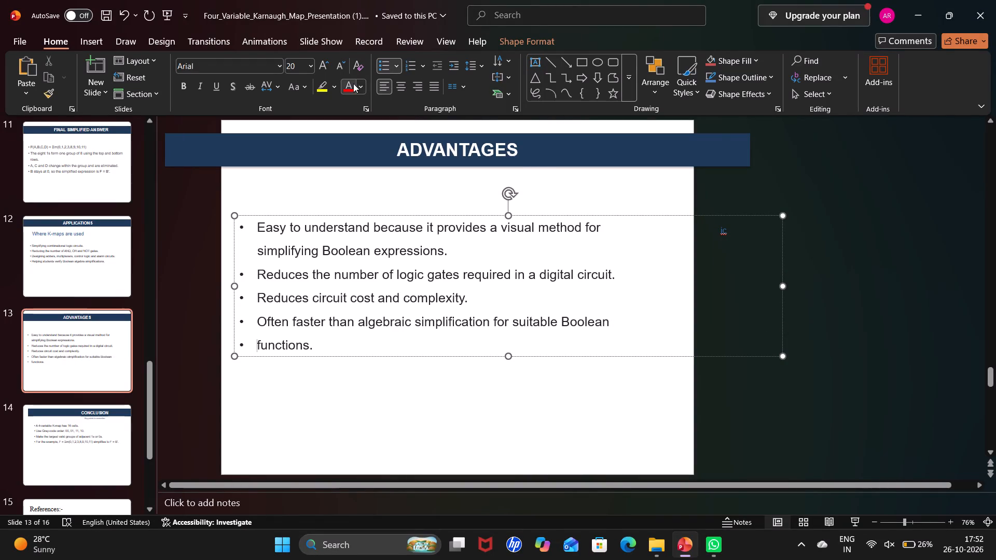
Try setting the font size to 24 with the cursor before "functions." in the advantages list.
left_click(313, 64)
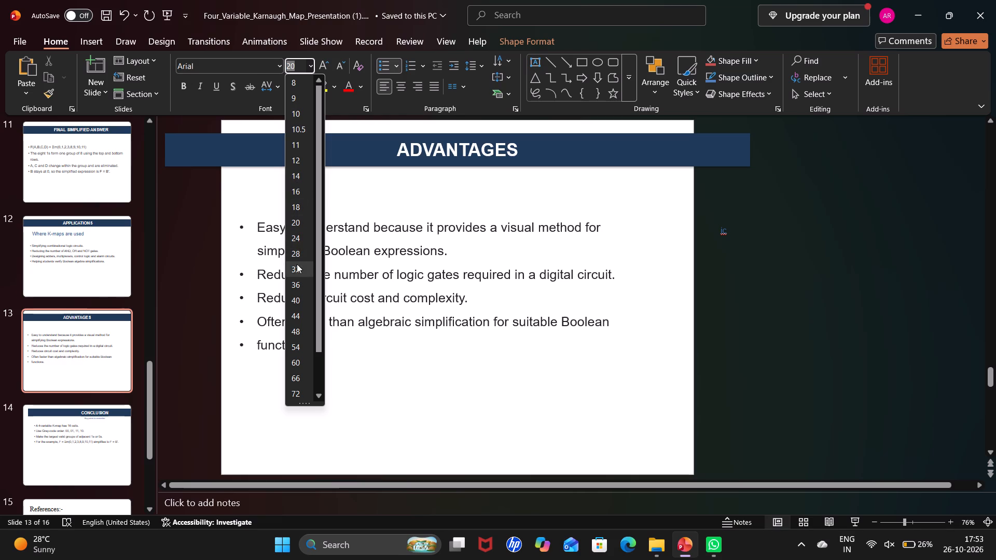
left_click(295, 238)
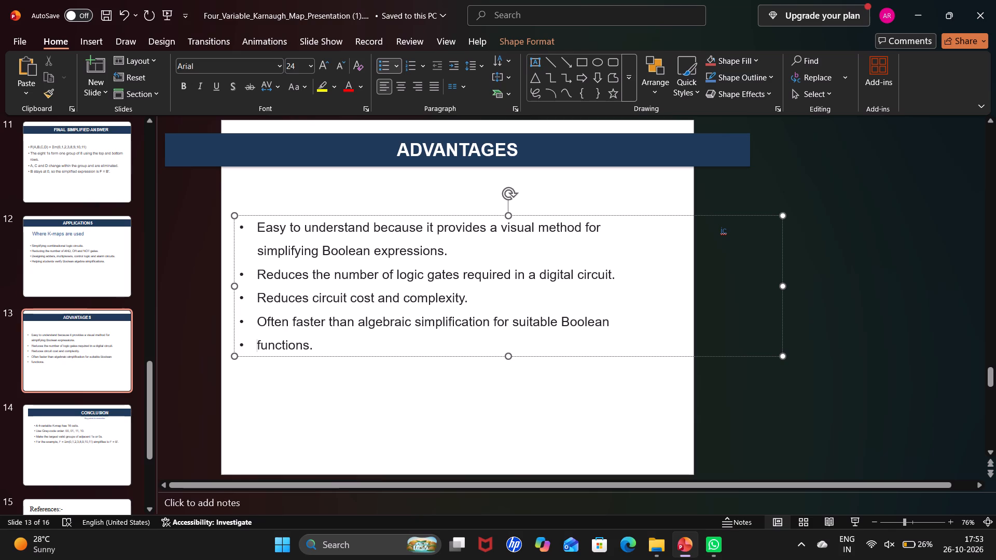
Move the advantages list's text box slightly down and to the right on slide 13.
left_click_drag(572, 295, 597, 295)
left_click_drag(597, 295, 601, 297)
left_click(653, 346)
left_click_drag(653, 346, 670, 361)
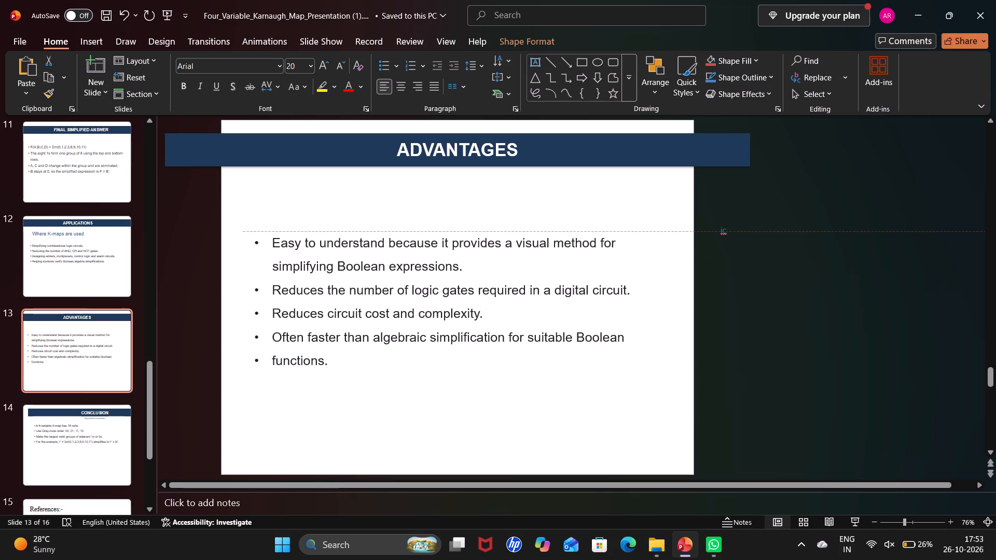
left_click_drag(670, 361, 670, 361)
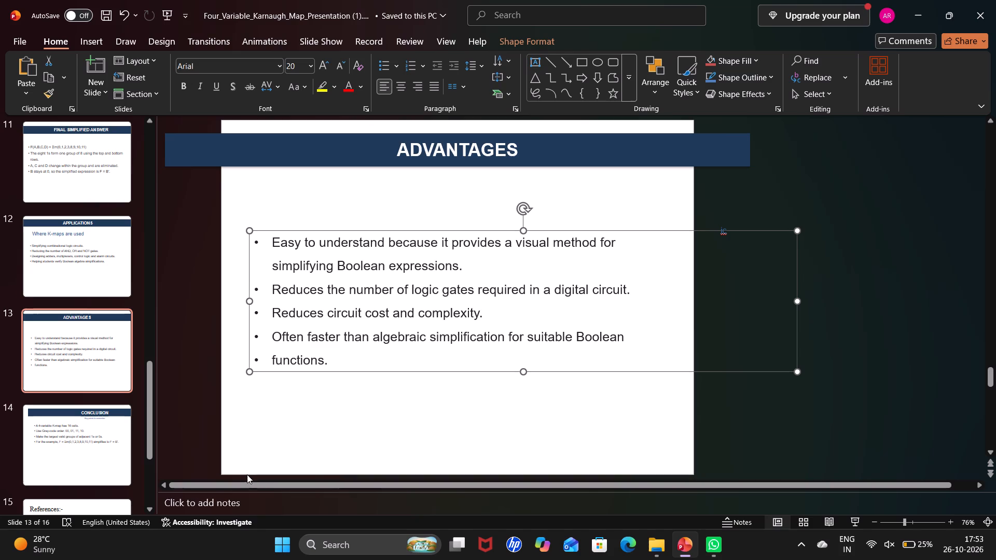
Go through the References slide to the final "THANK YOU!" slide and close the presentation.
left_click(89, 508)
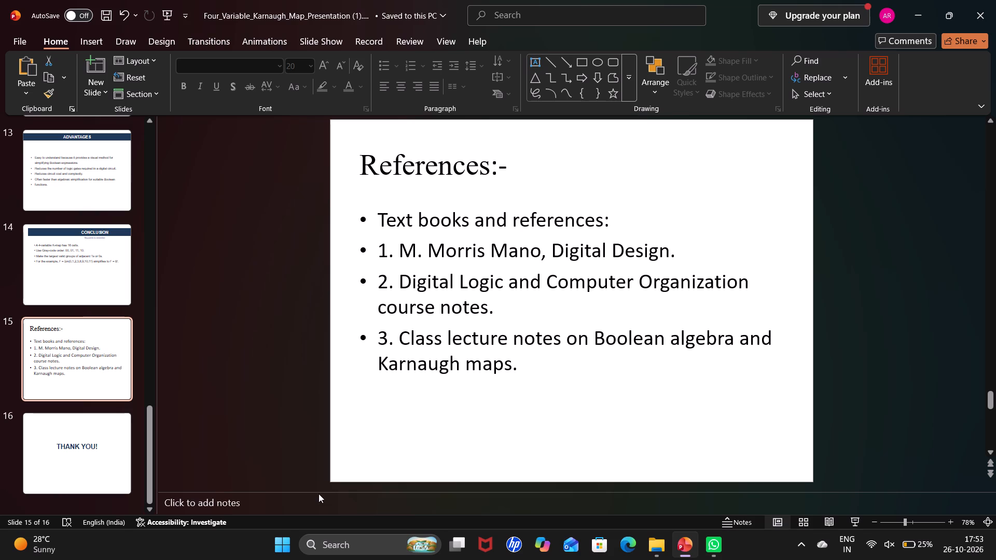
left_click(104, 462)
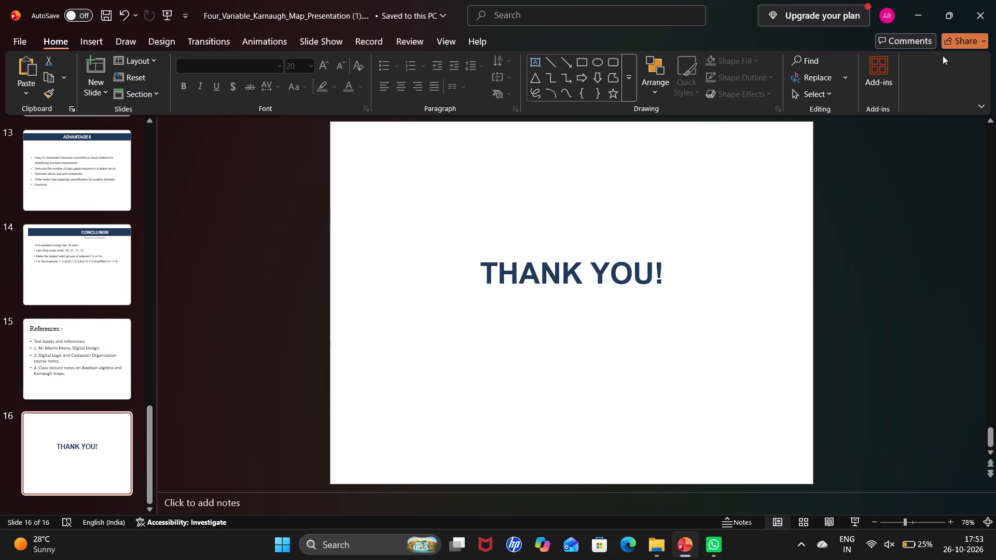
left_click(983, 6)
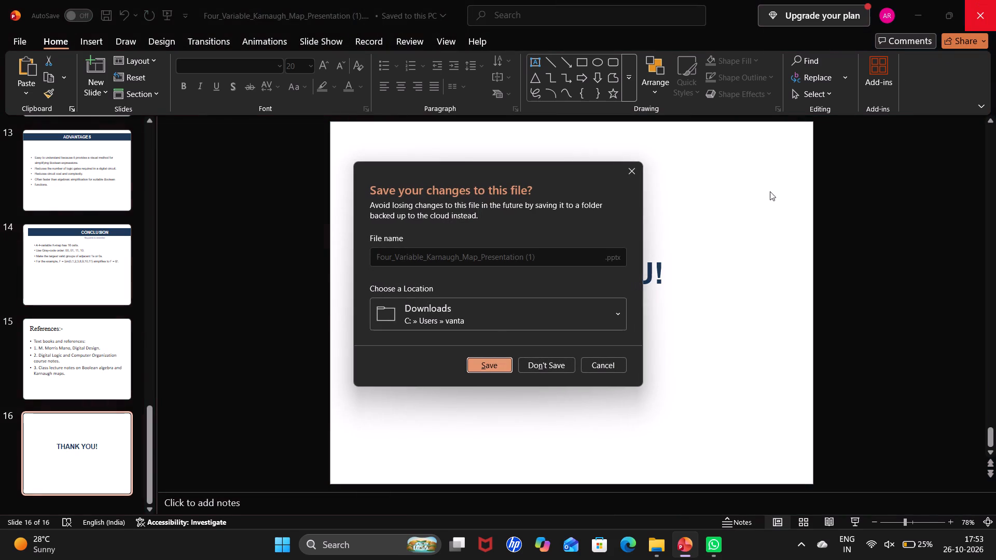
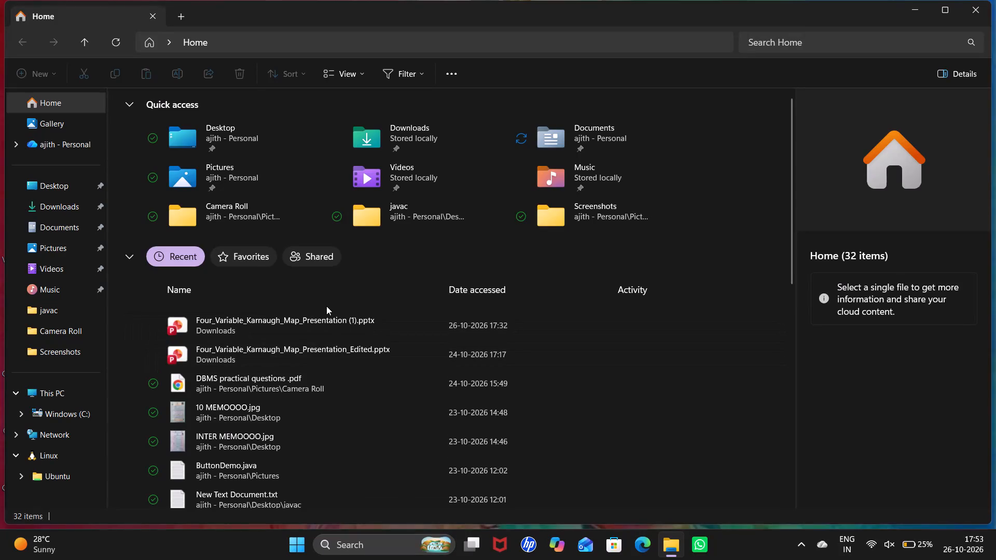
Reopen Four_Variable_Karnaugh_Map_Presentation (1).pptx, review its closing slides including the "CONCLUSION" slide, and close it.
double_click(330, 324)
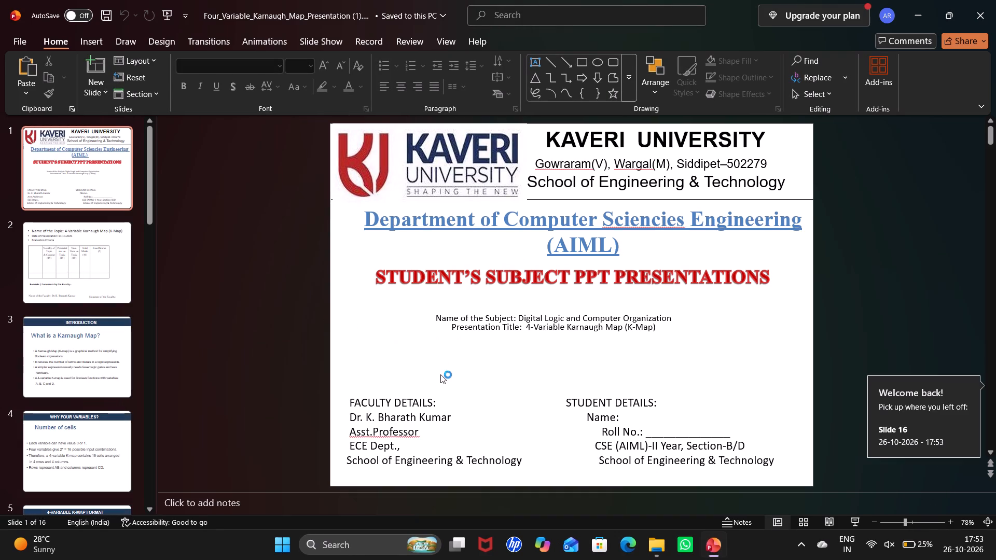
scroll(104, 384, "down", 8)
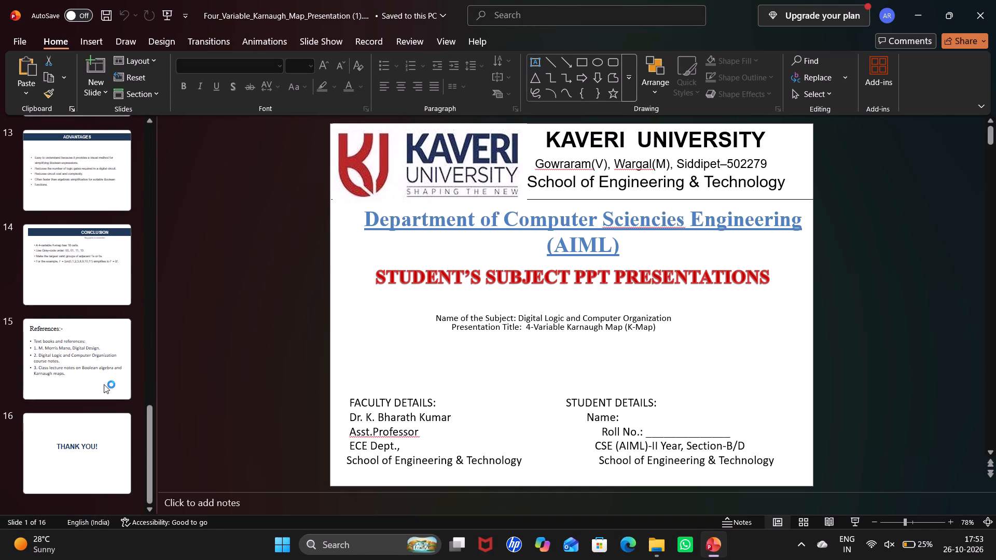
scroll(104, 384, "down", 8)
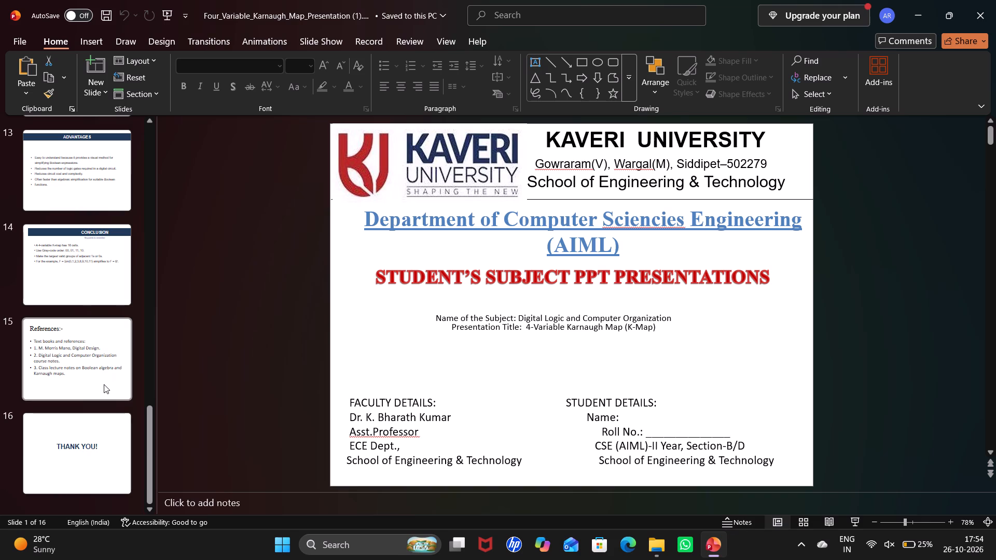
scroll(104, 384, "up", 2)
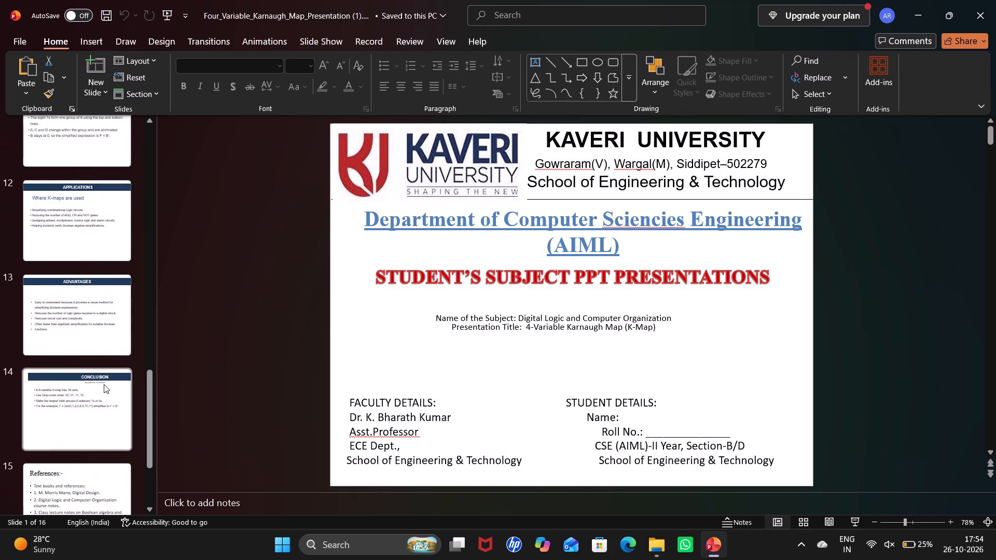
scroll(104, 384, "up", 1)
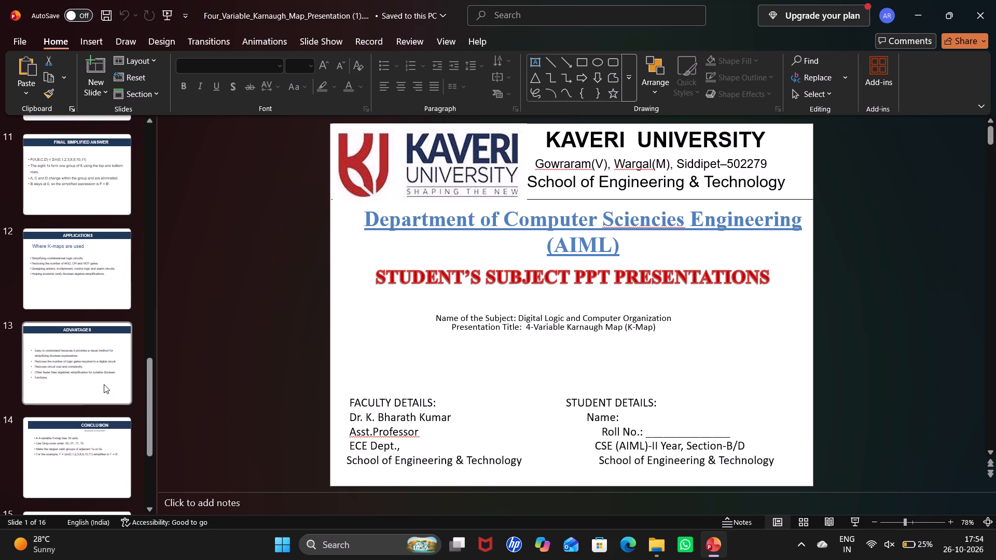
scroll(104, 384, "up", 1)
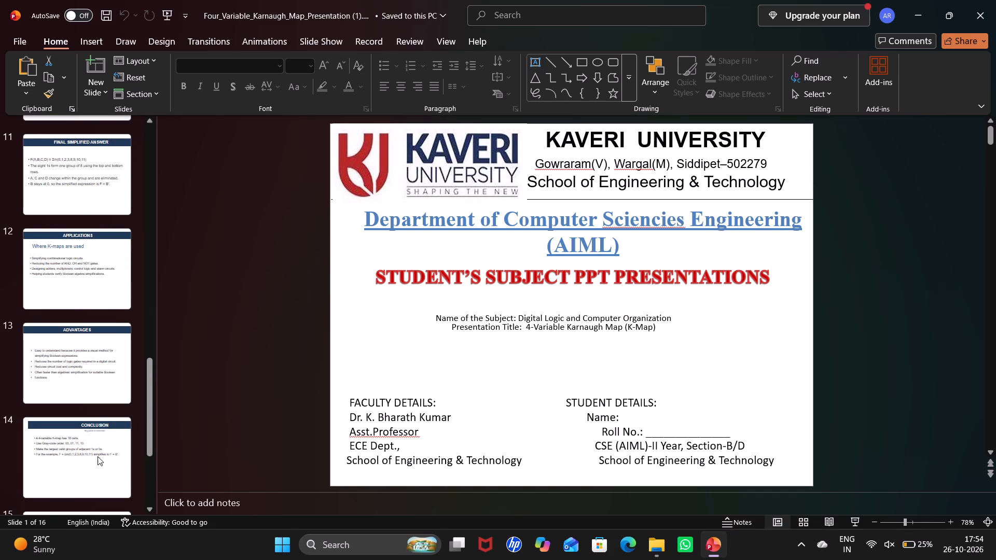
left_click(98, 456)
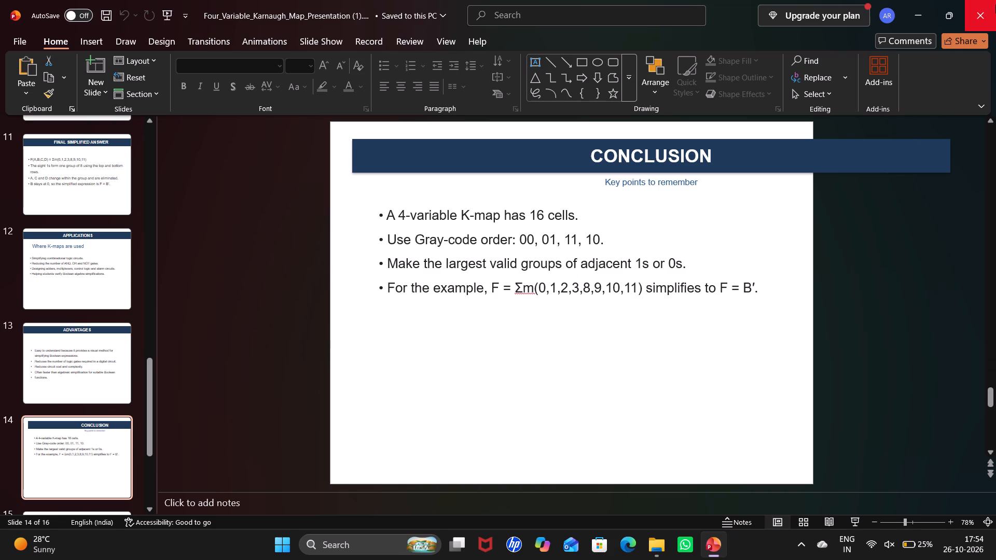
left_click(977, 6)
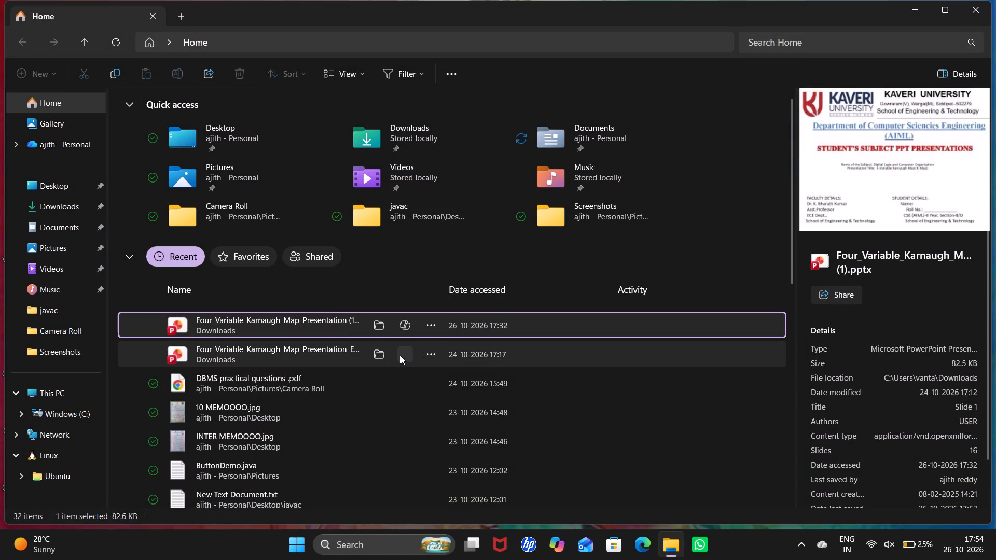
Open Four_Variable_Karnaugh_Map_Presentation_Edited.pptx from the recent files, look over its slide thumbnails, and close it.
double_click(330, 351)
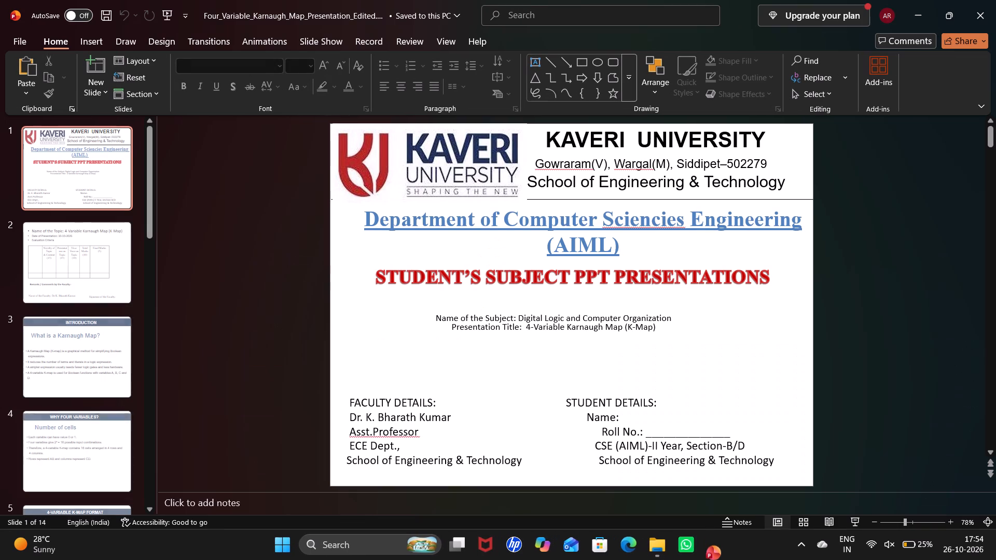
left_click(330, 351)
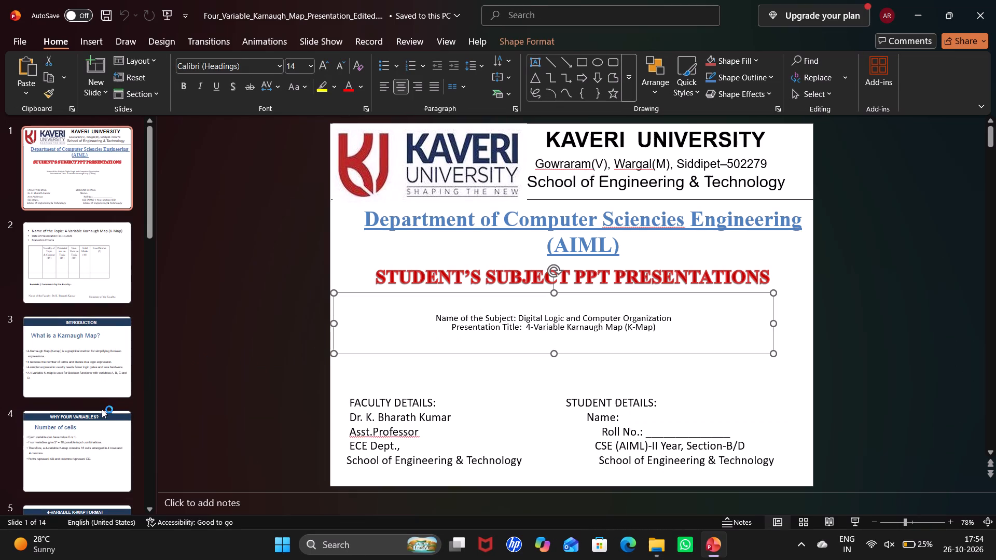
scroll(102, 409, "down", 8)
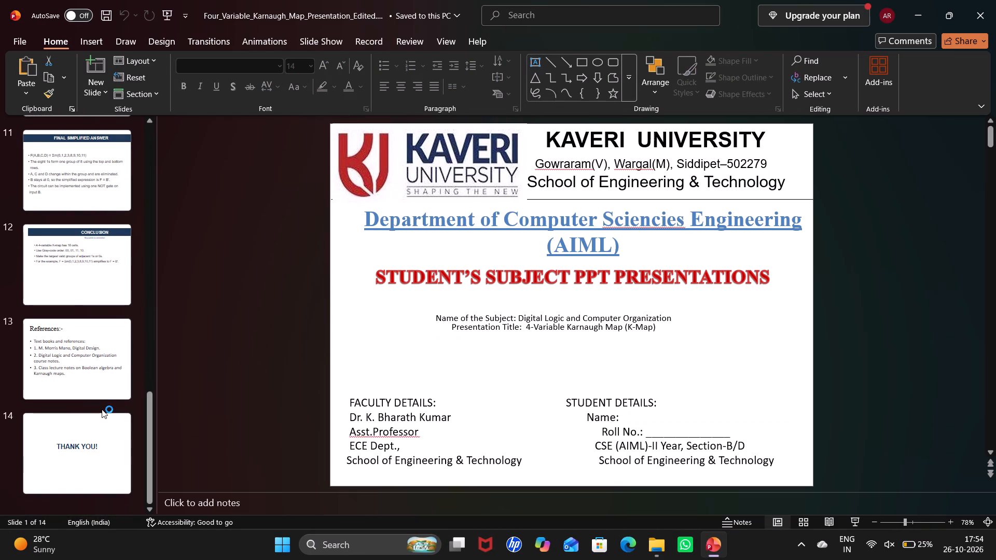
scroll(102, 409, "up", 2)
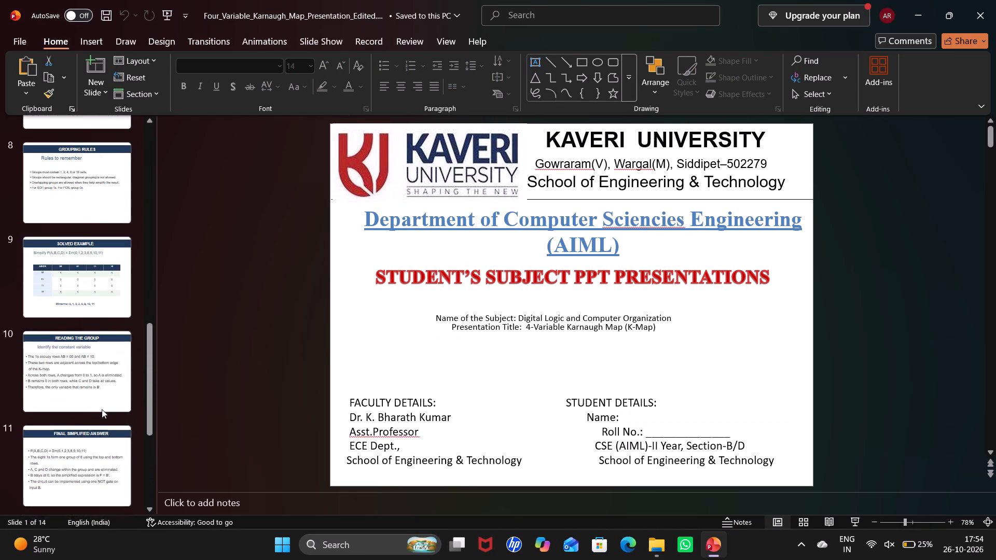
scroll(102, 409, "up", 2)
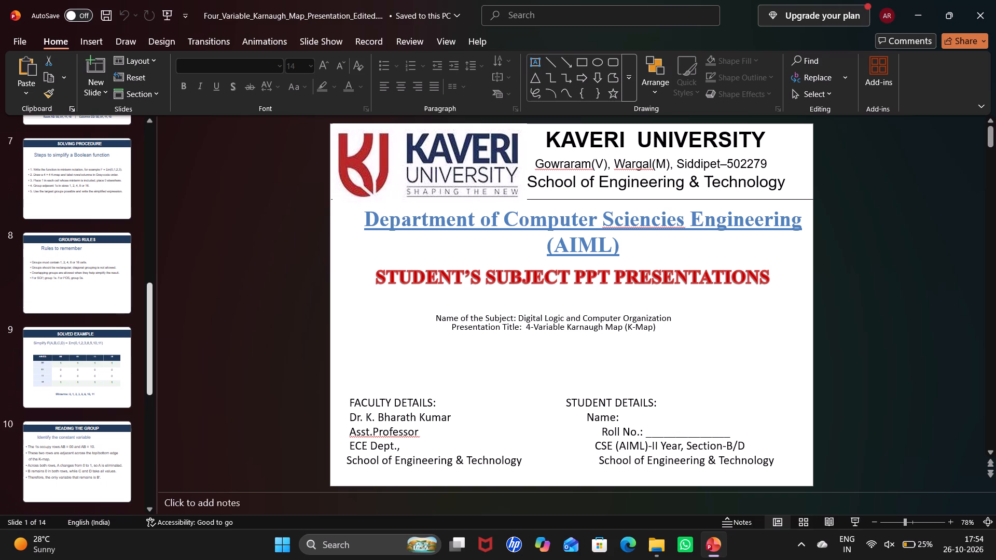
left_click(977, 18)
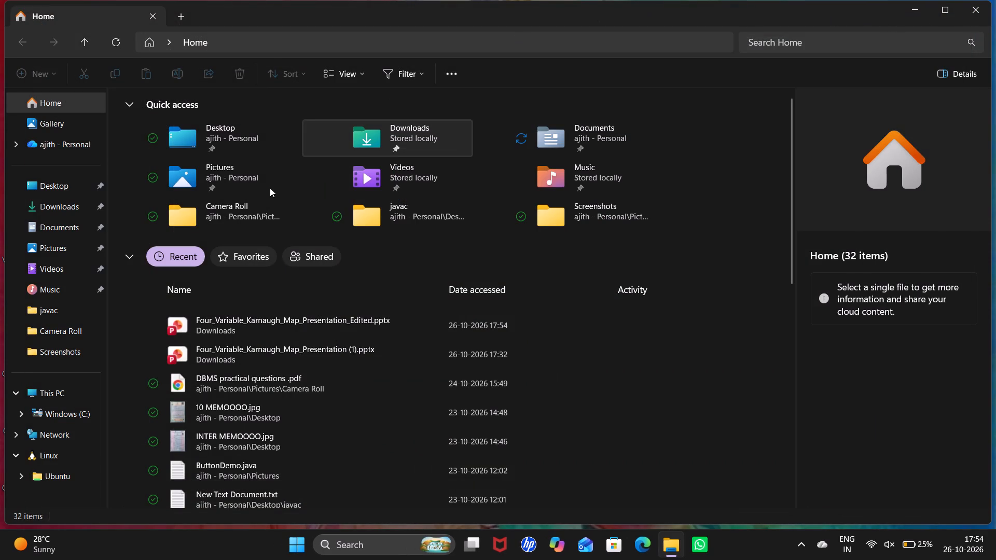
Reopen Four_Variable_Karnaugh_Map_Presentation_Edited.pptx, go through its slides to the final "THANK YOU!" slide, and close it.
left_click(76, 107)
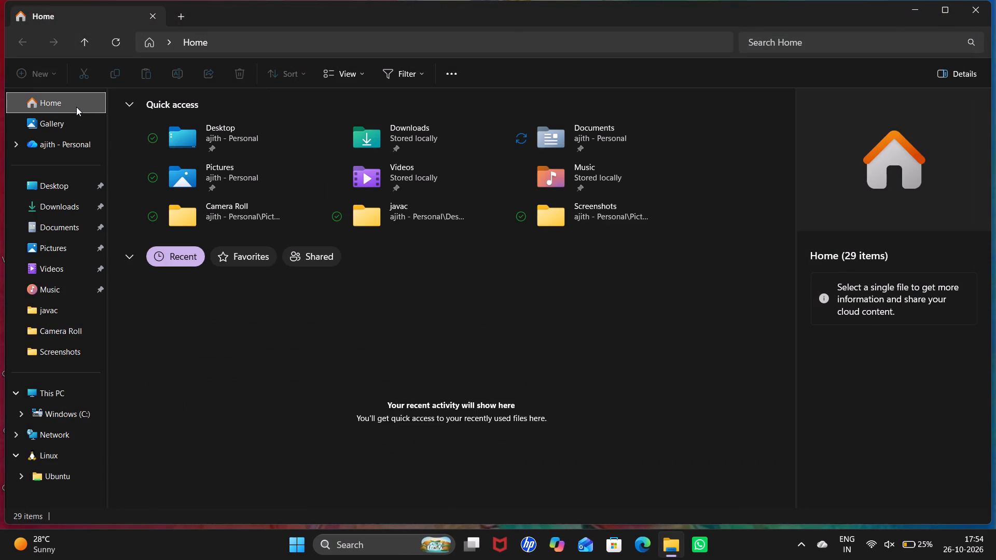
double_click(267, 319)
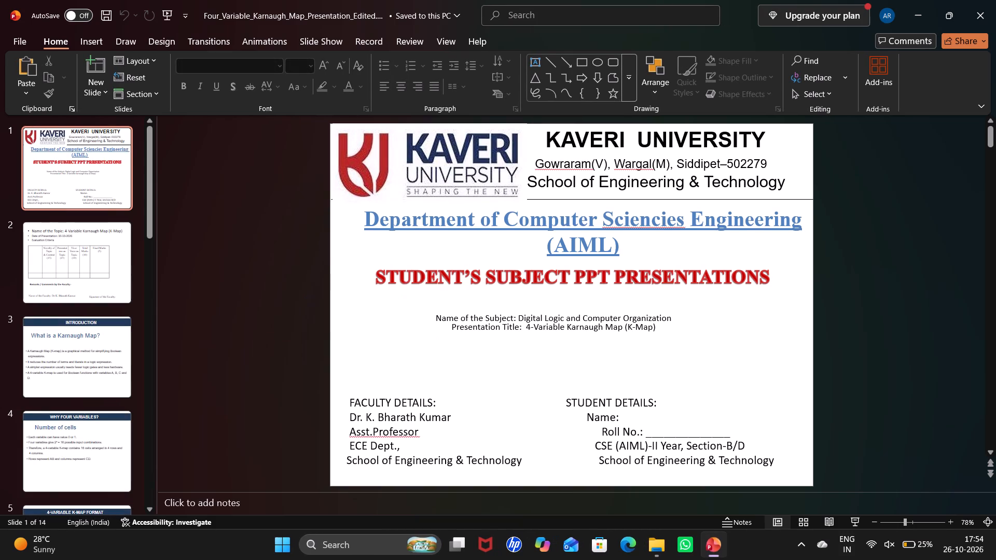
scroll(453, 357, "down", 18)
scroll(453, 357, "right", 1)
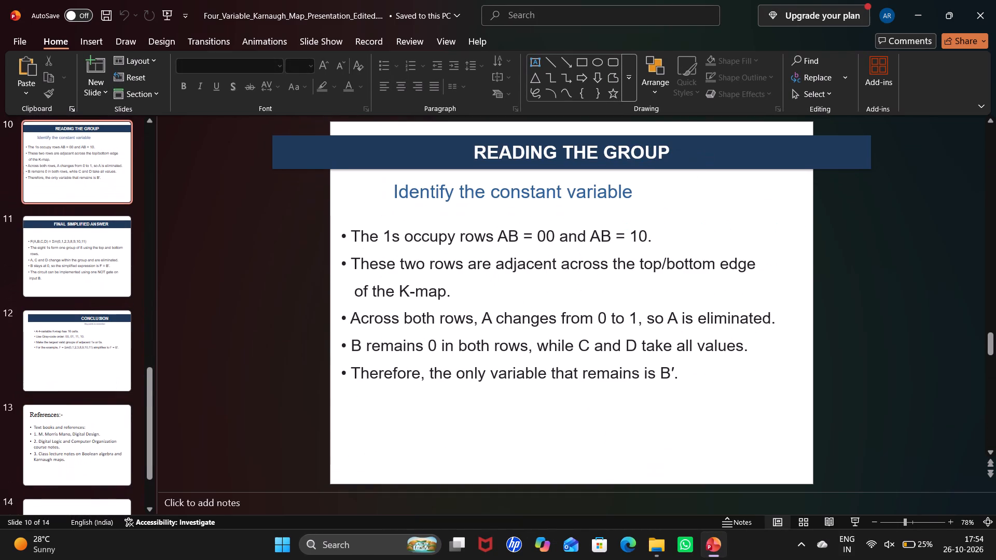
scroll(453, 357, "right", 1)
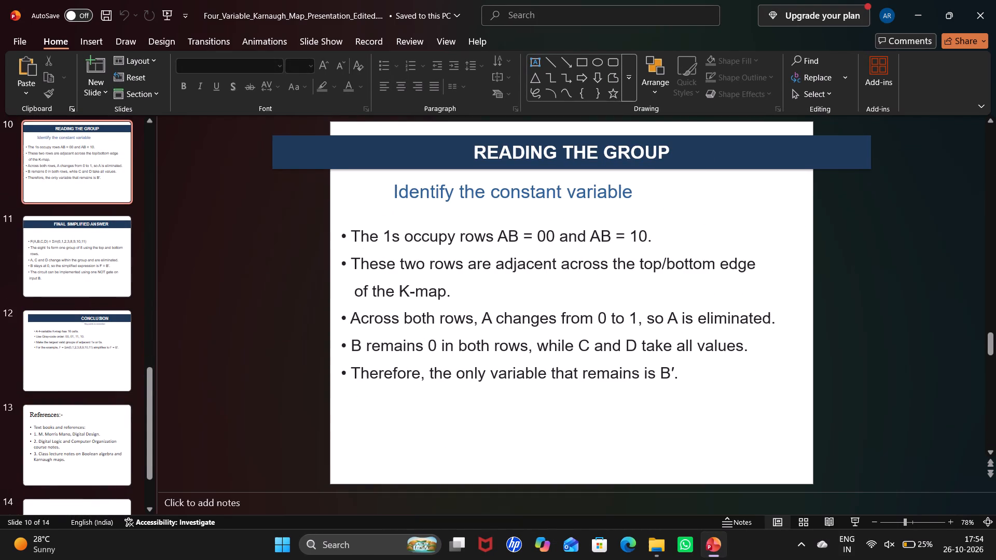
scroll(453, 357, "right", 1)
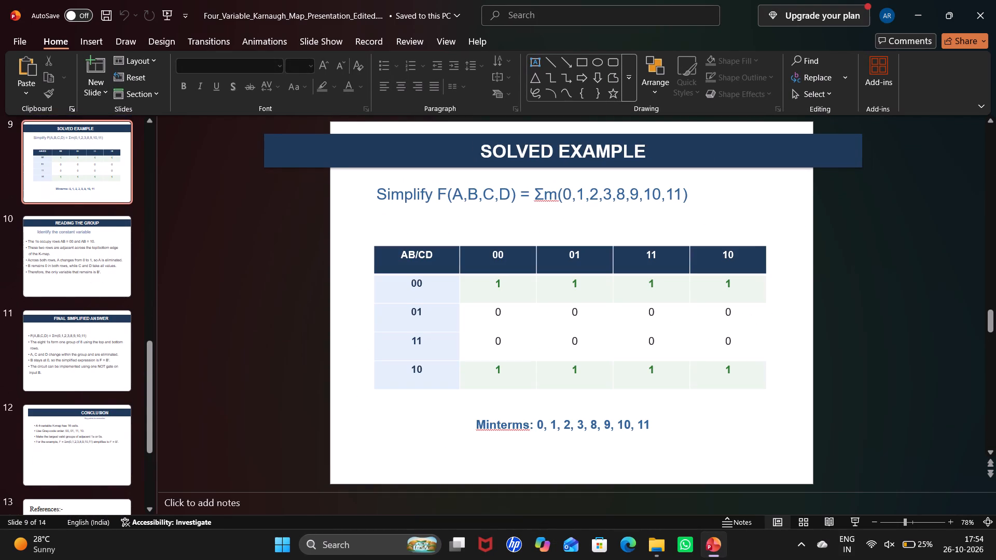
scroll(453, 357, "right", 3)
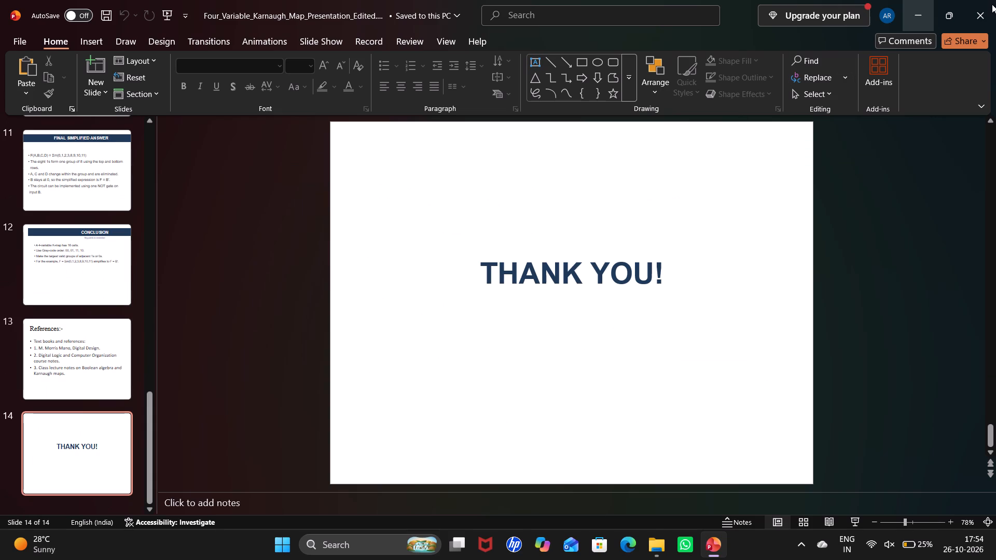
left_click(992, 4)
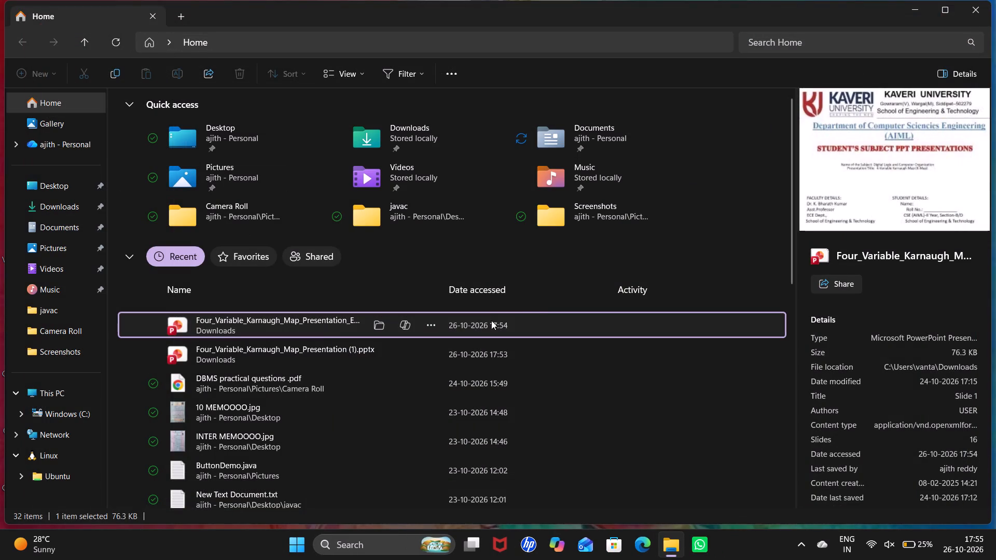
Remove Four_Variable_Karnaugh_Map_Presentation_Edited.pptx from the recent files list.
right_click(545, 316)
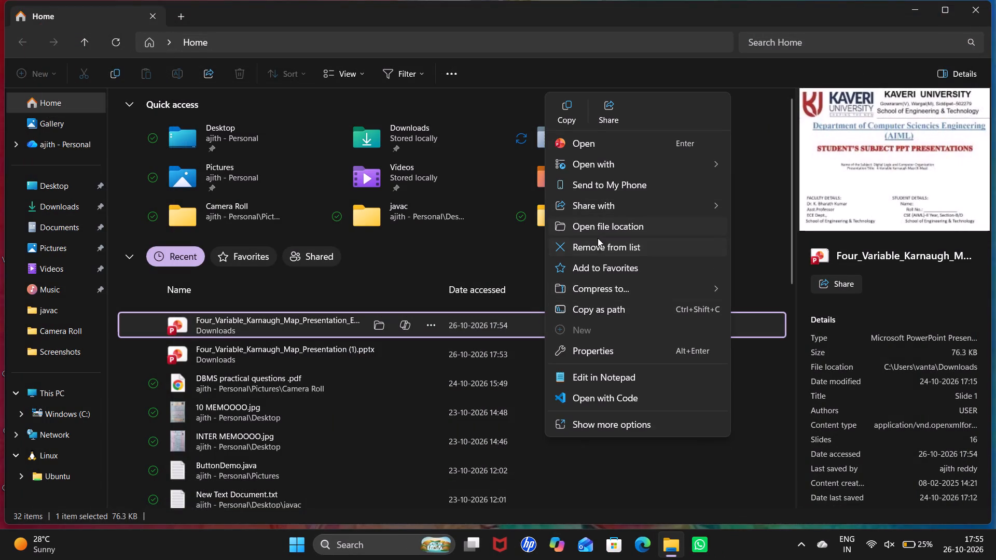
left_click(597, 244)
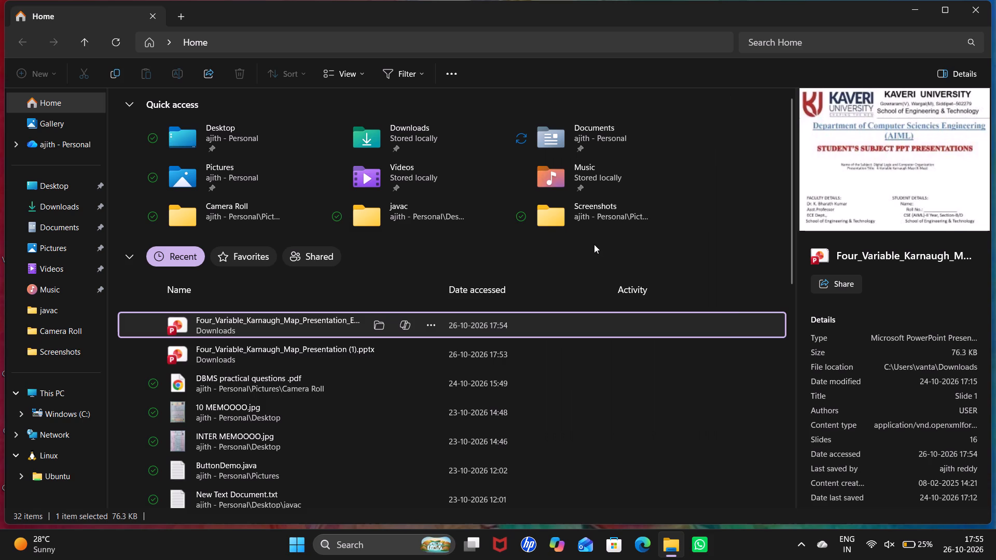
Open Four_Variable_Karnaugh_Map_Presentation (1).pptx from the recent files, review its slides from the end backwards, and close it.
double_click(347, 318)
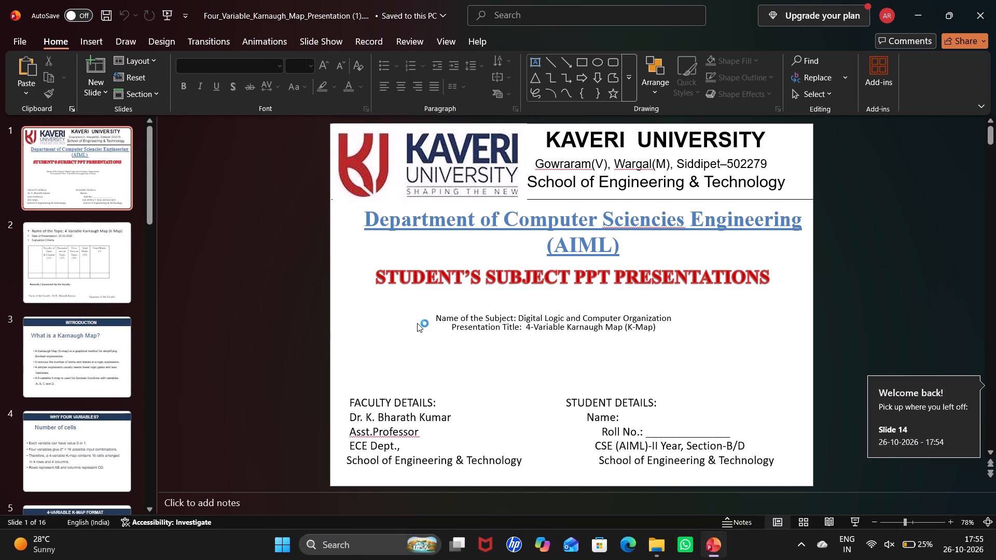
scroll(417, 323, "down", 16)
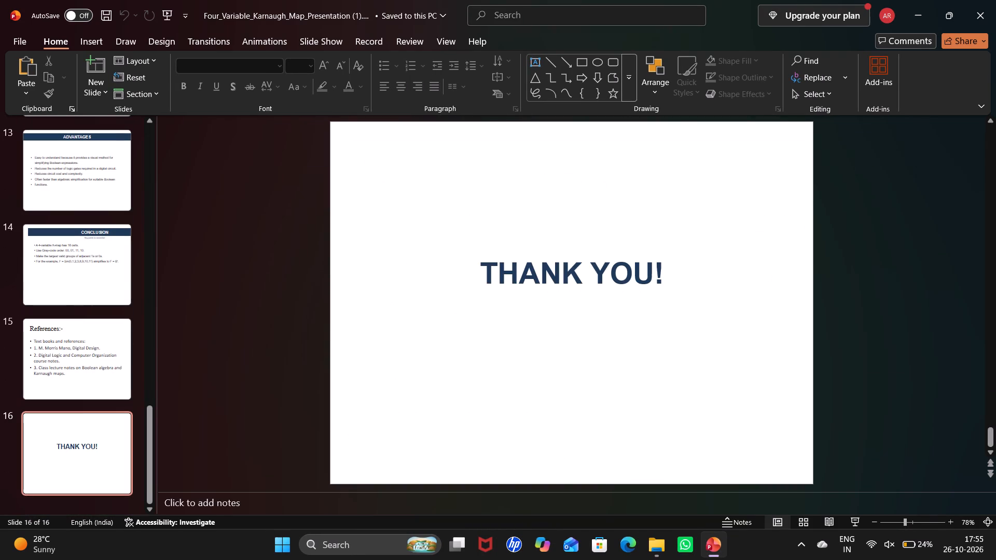
scroll(119, 217, "up", 1)
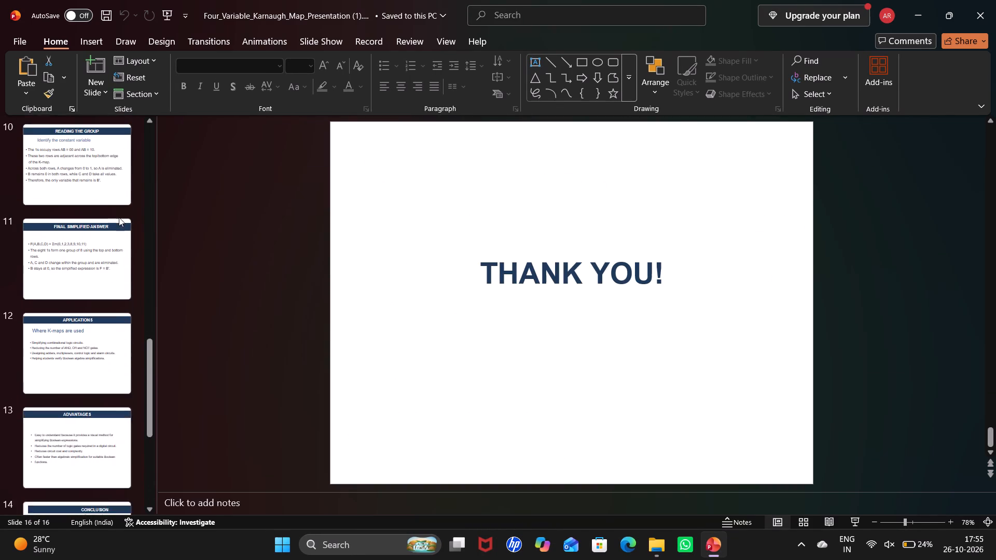
scroll(119, 217, "up", 1)
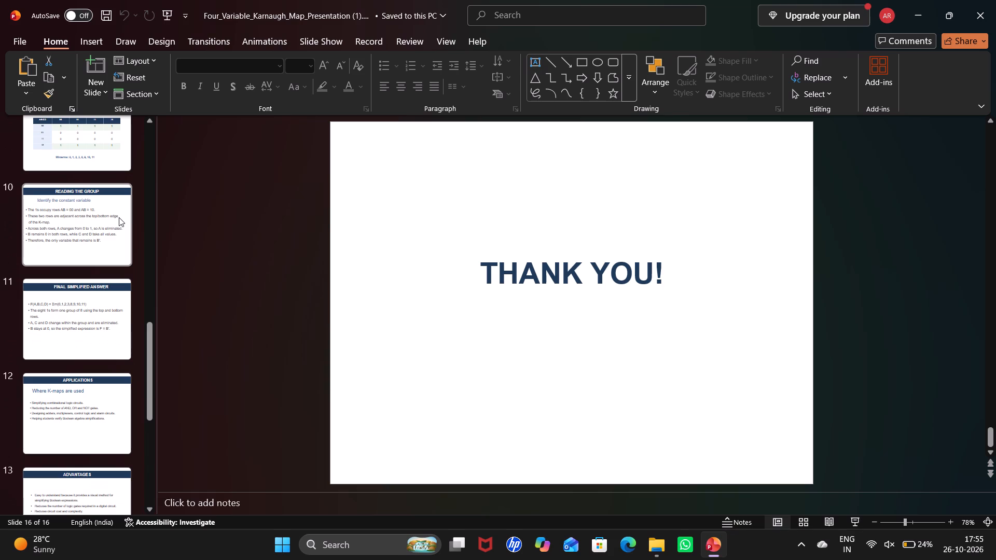
scroll(119, 217, "up", 1)
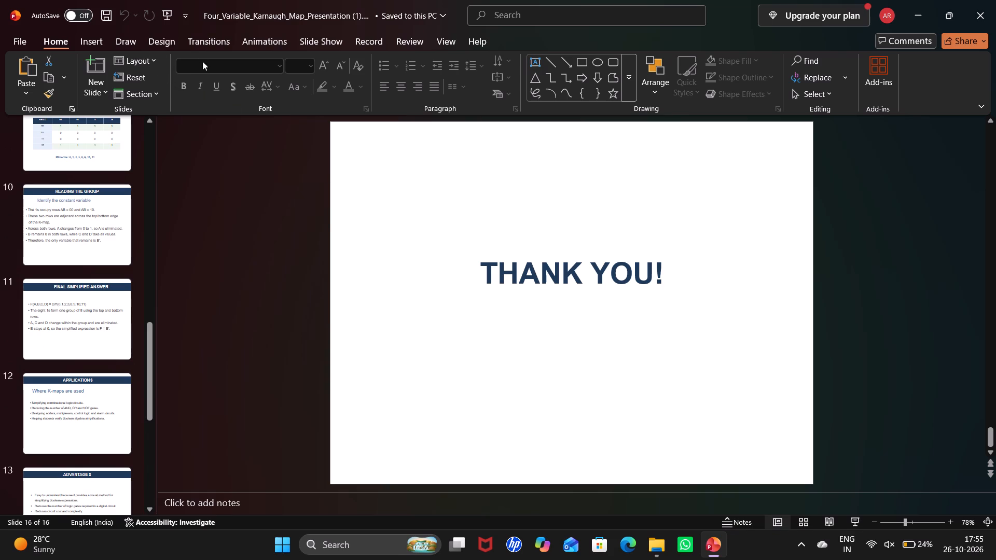
left_click(987, 11)
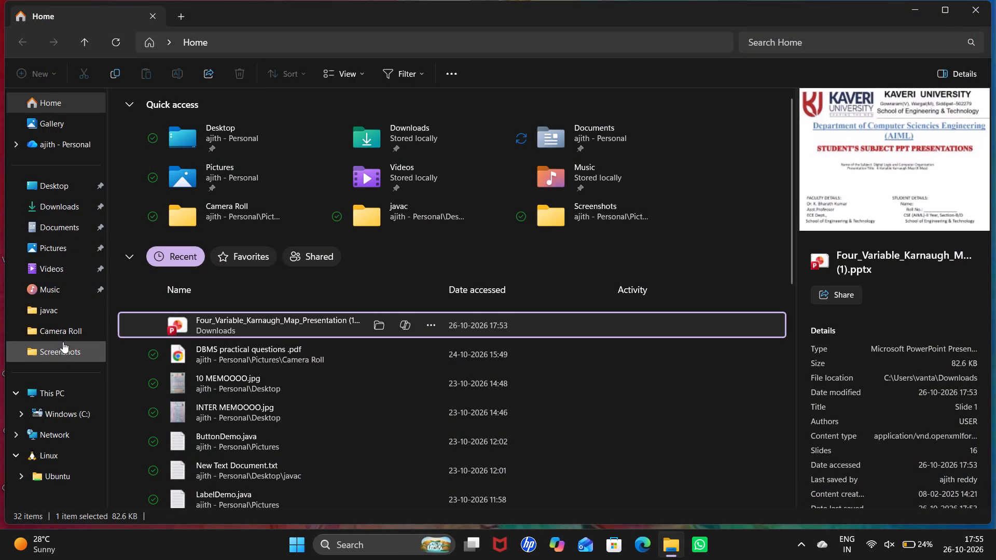
Look through the files in the Documents folder.
left_click(69, 228)
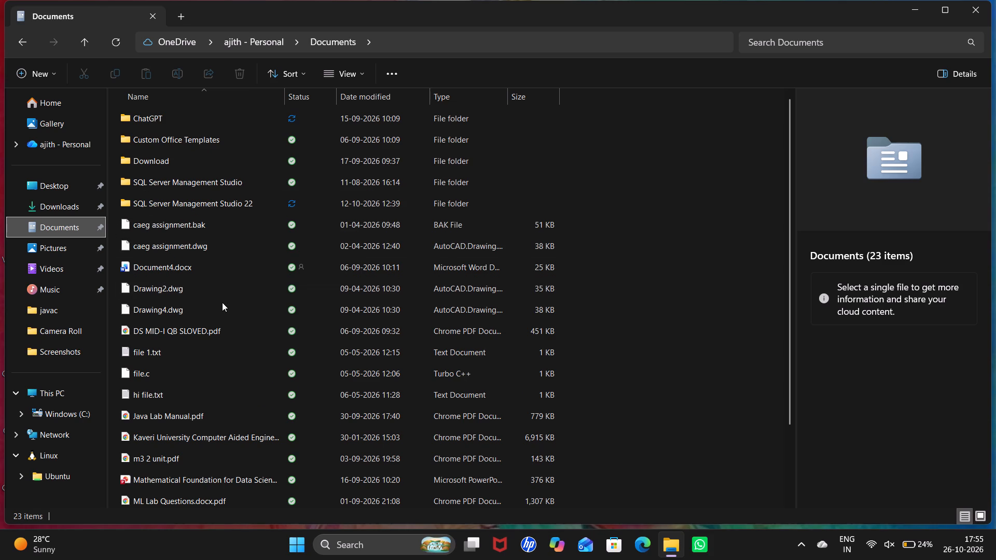
scroll(222, 302, "down", 10)
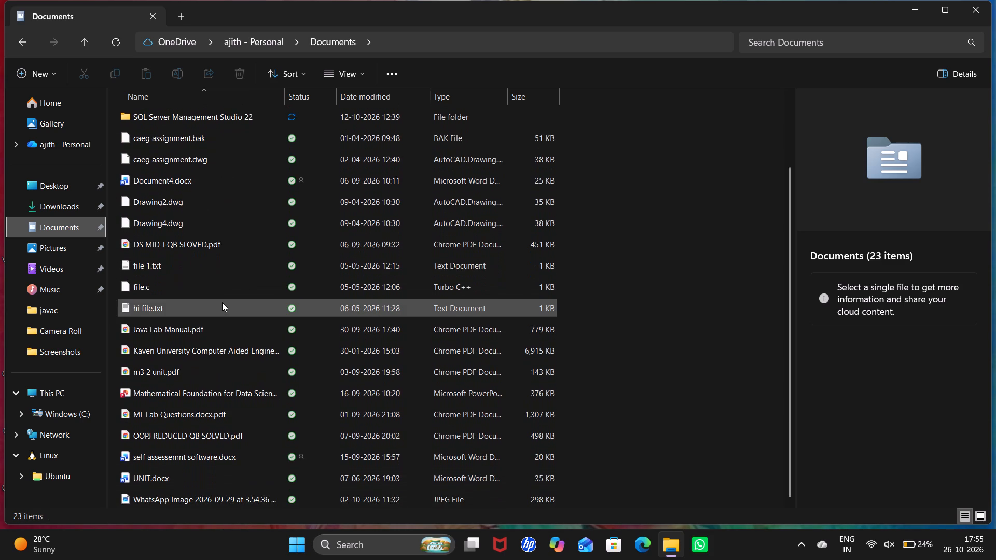
left_click(68, 195)
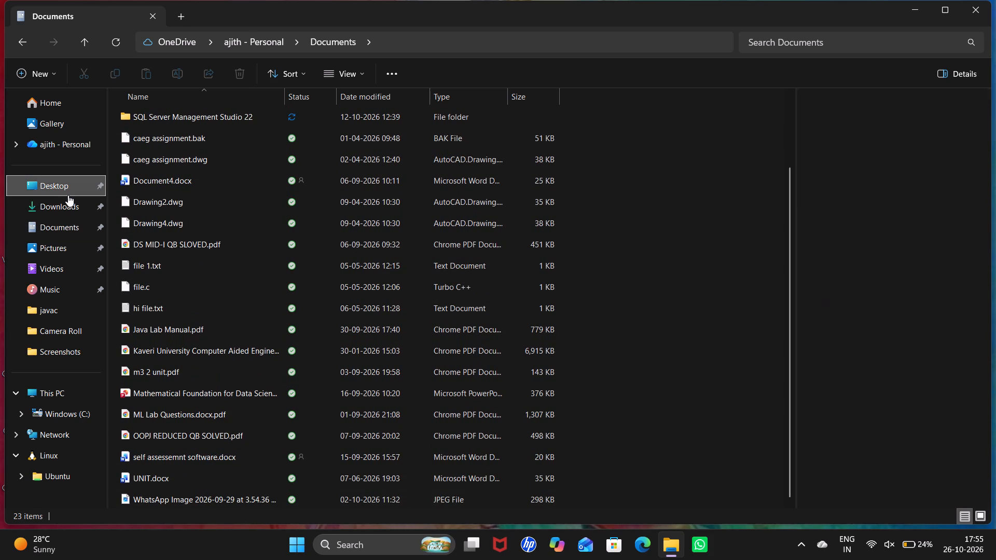
Open Four_Variable_Karnaugh_Map_Presentation (1).pptx from the Downloads folder, review its slides from the end backwards, and close it.
left_click(69, 204)
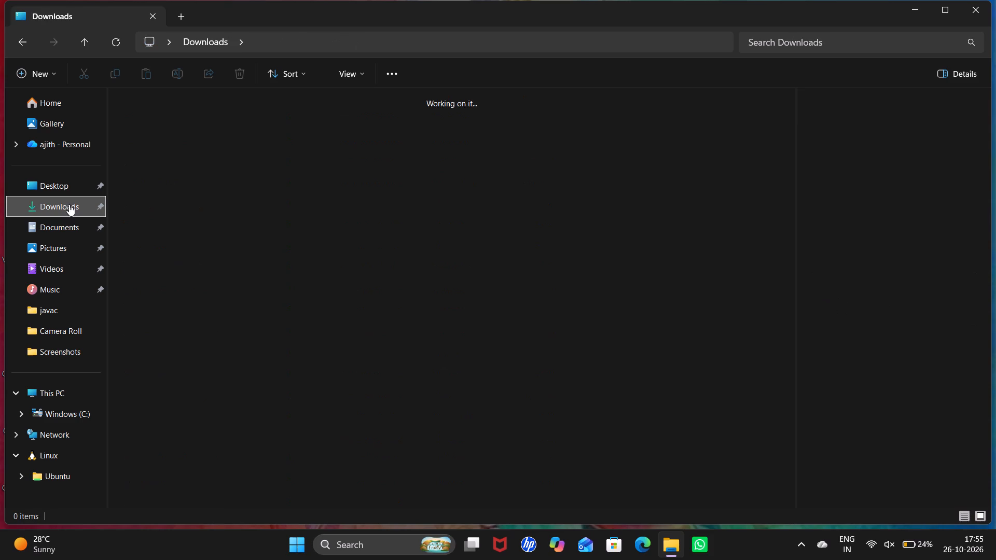
double_click(138, 142)
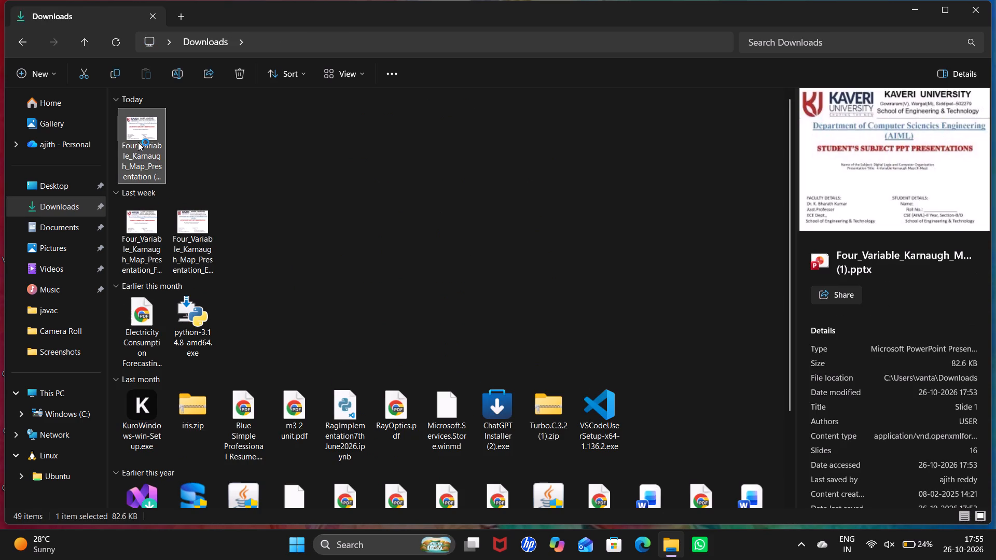
scroll(138, 142, "down", 7)
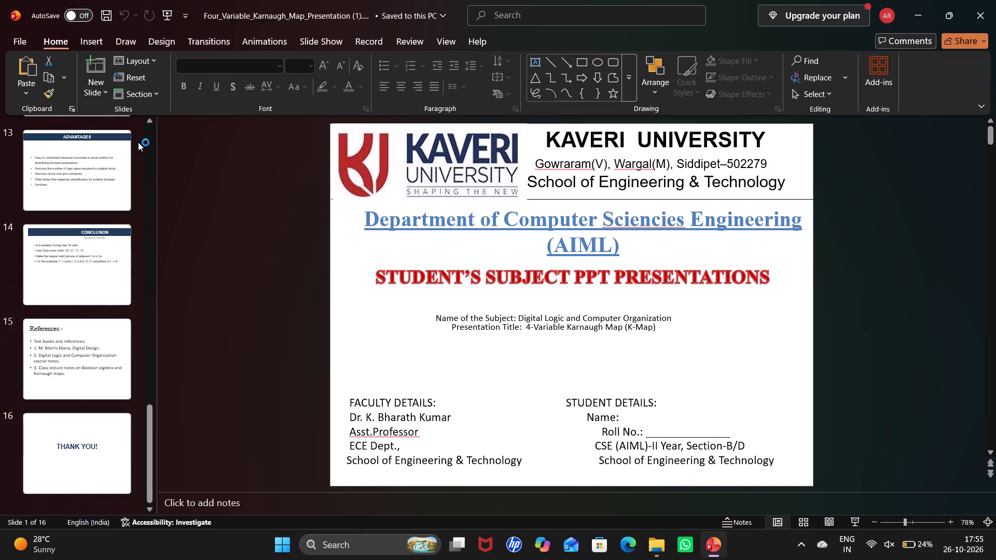
scroll(138, 142, "down", 3)
scroll(61, 194, "up", 1)
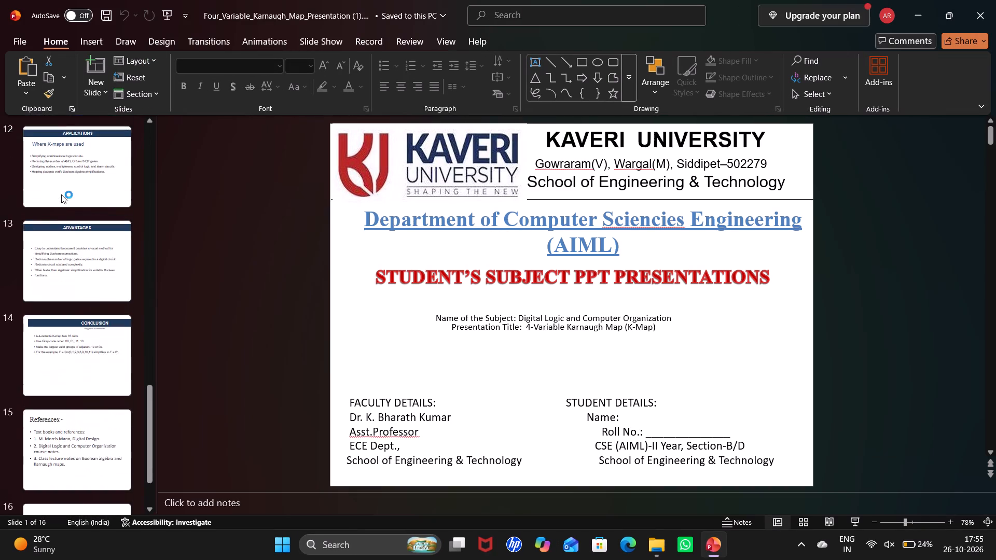
scroll(61, 194, "up", 2)
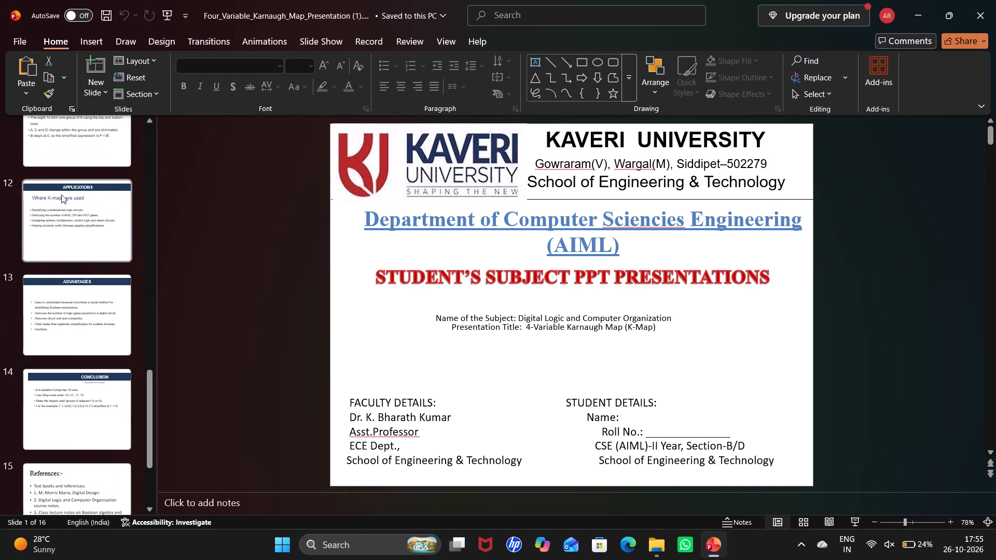
scroll(61, 194, "up", 4)
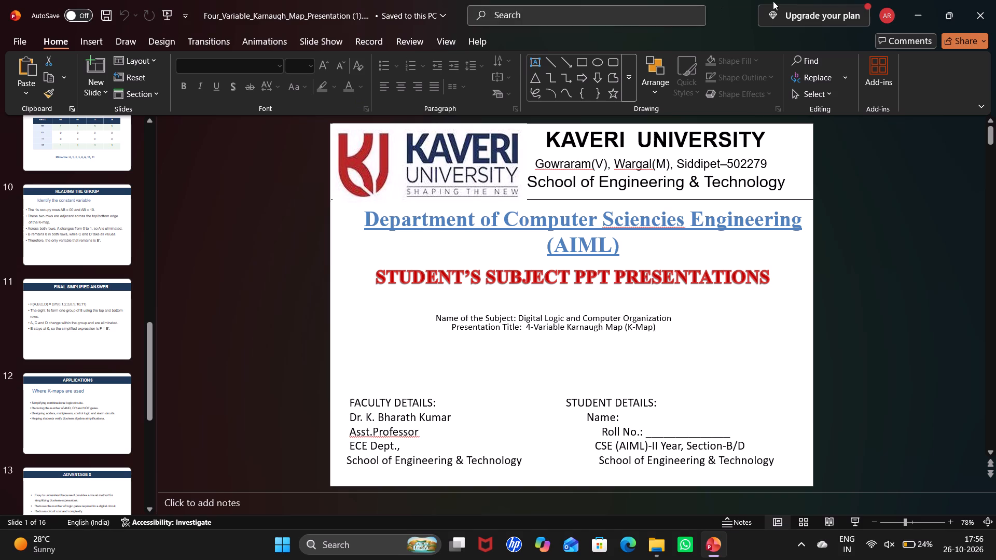
left_click(980, 15)
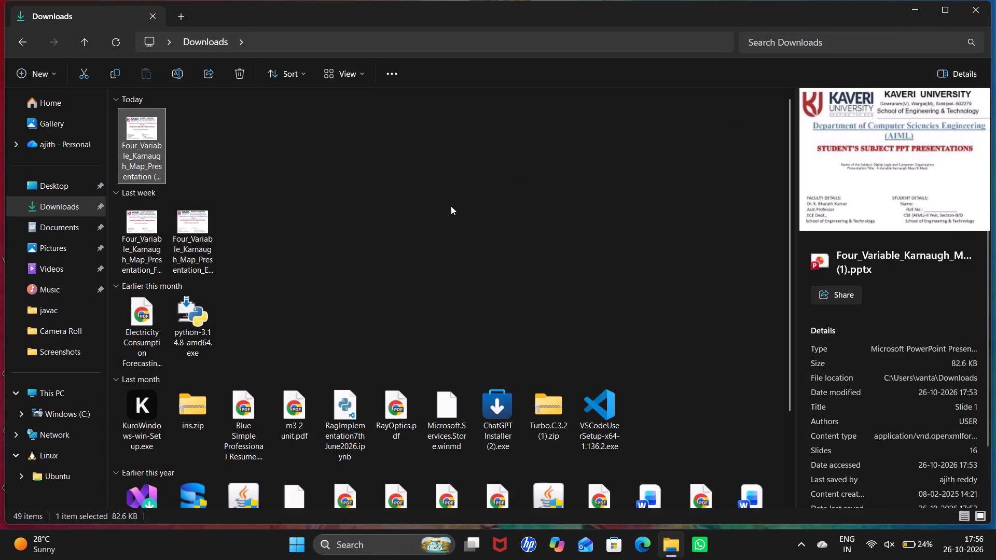
Delete Four_Variable_Karnaugh_Map_Presentation (1).pptx from the Downloads folder.
left_click(234, 79)
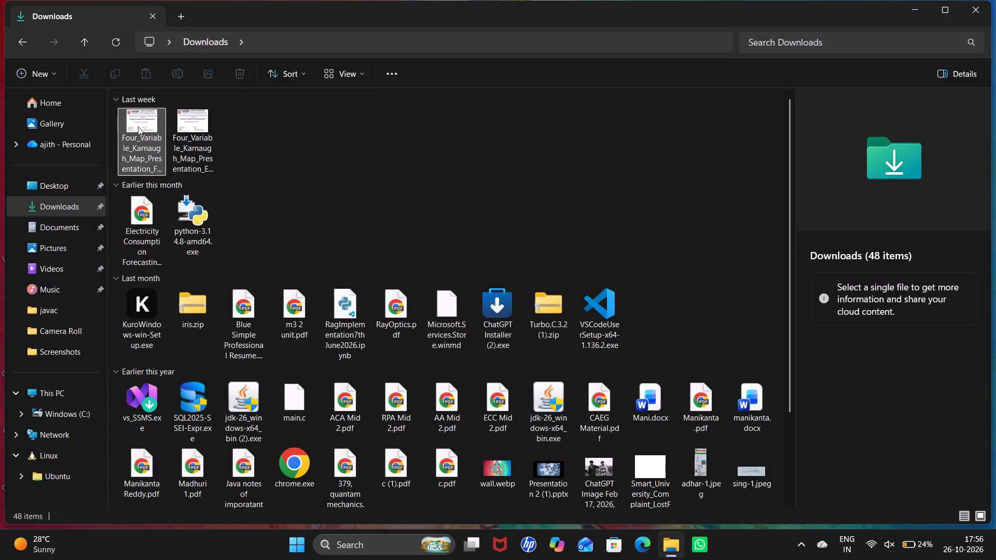
Open Four_Variable_Karnaugh_Map_Presentation_Final.pptx from Downloads, go through its slides to the final "THANK YOU!" slide, and close it.
double_click(138, 127)
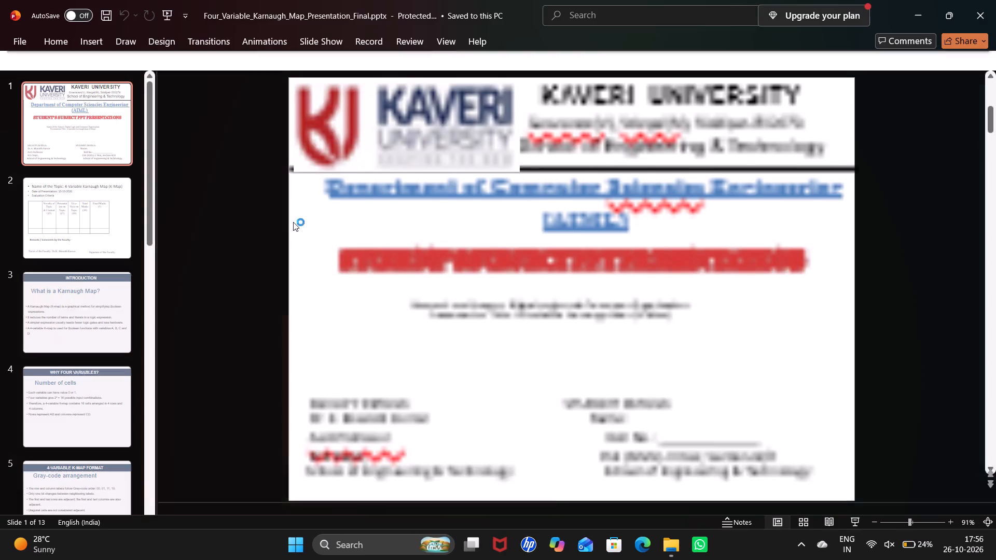
scroll(293, 222, "down", 1)
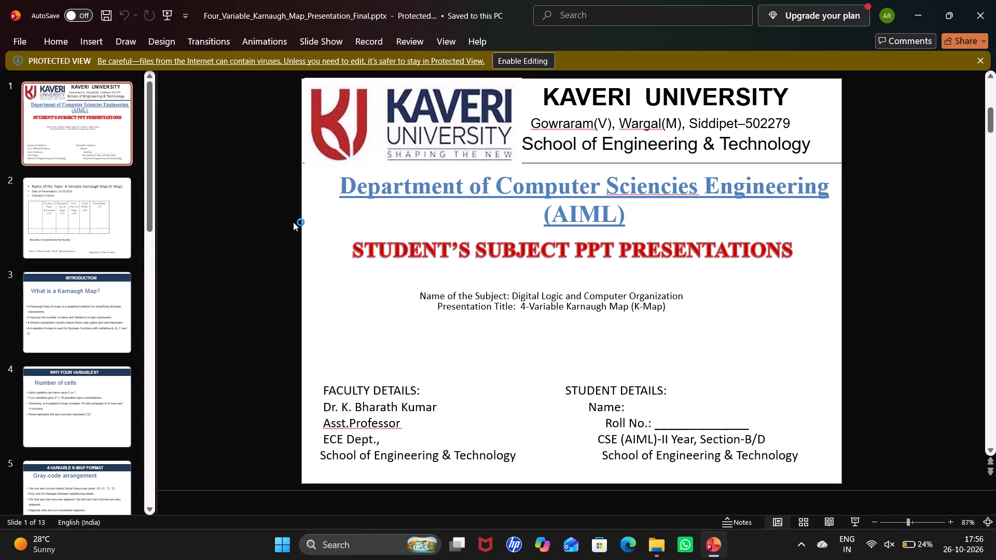
scroll(293, 222, "down", 1)
scroll(77, 268, "down", 1)
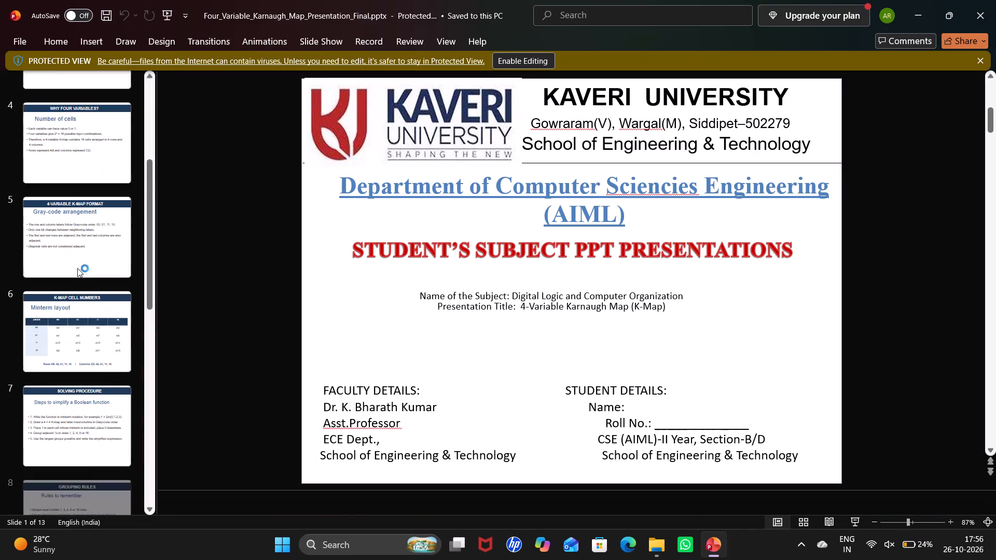
scroll(77, 268, "down", 3)
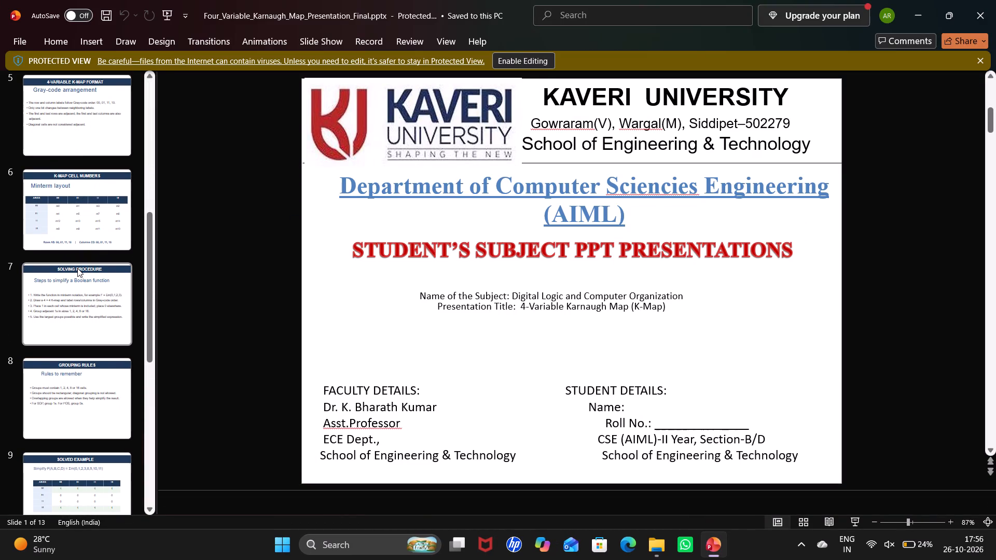
scroll(77, 268, "down", 3)
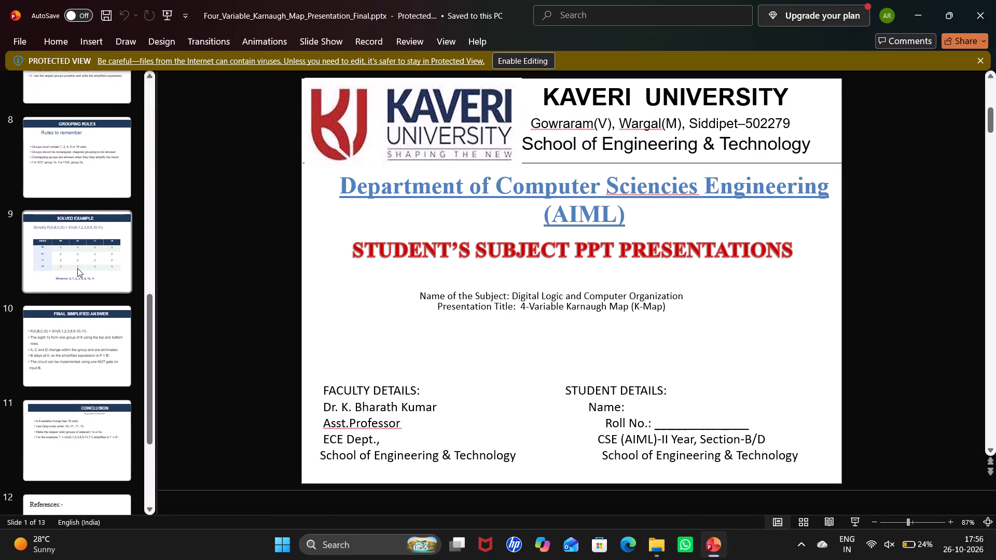
scroll(77, 268, "down", 2)
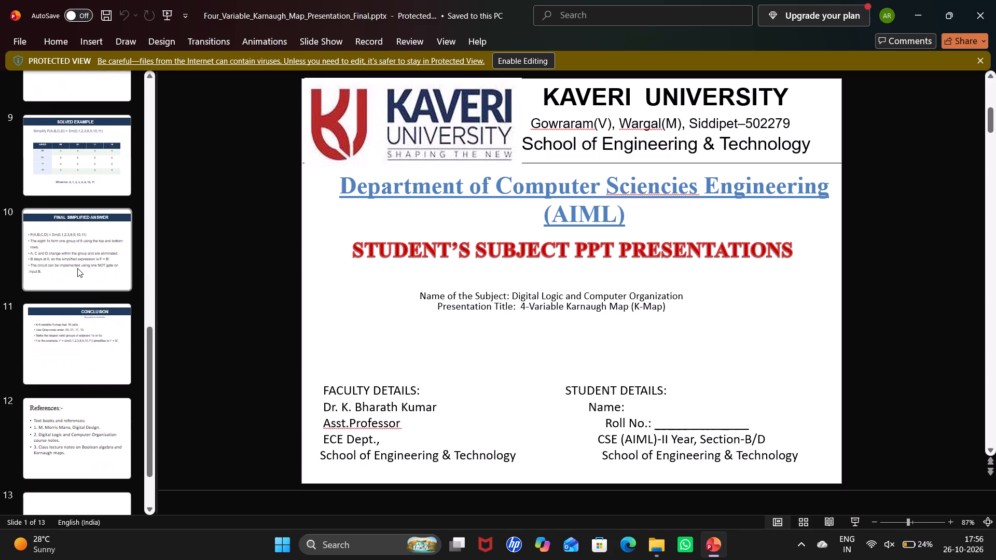
scroll(77, 268, "down", 2)
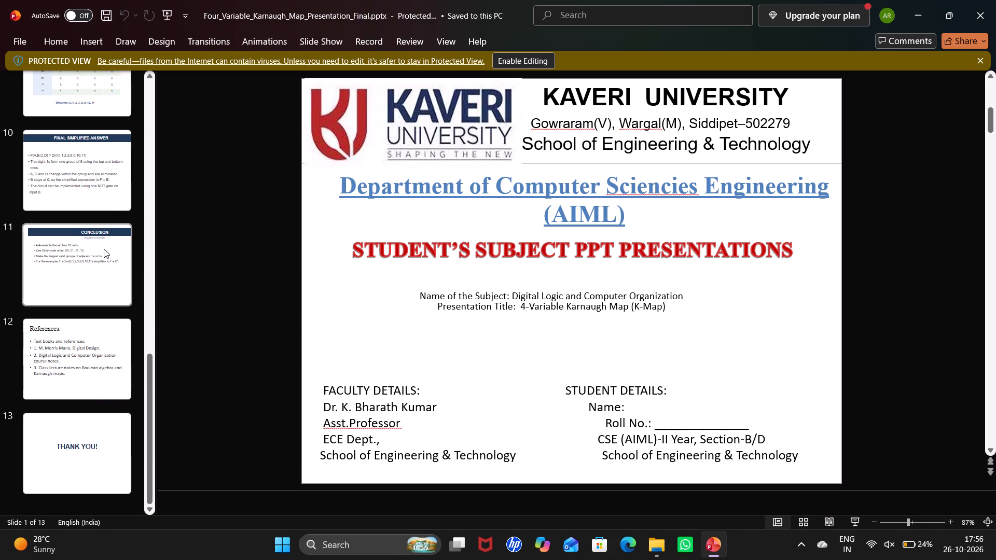
left_click(981, 13)
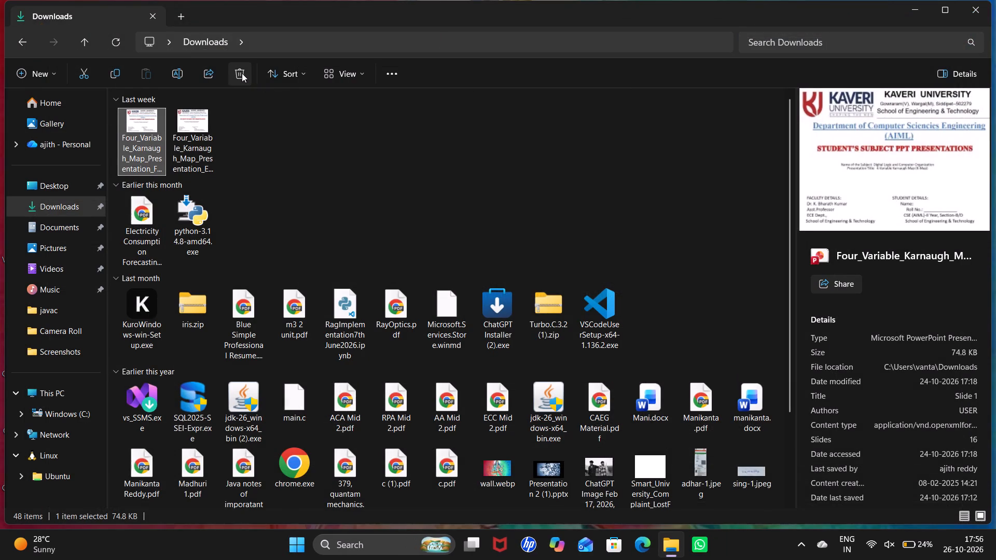
Delete Four_Variable_Karnaugh_Map_Presentation_Final.pptx from the Downloads folder.
left_click(241, 72)
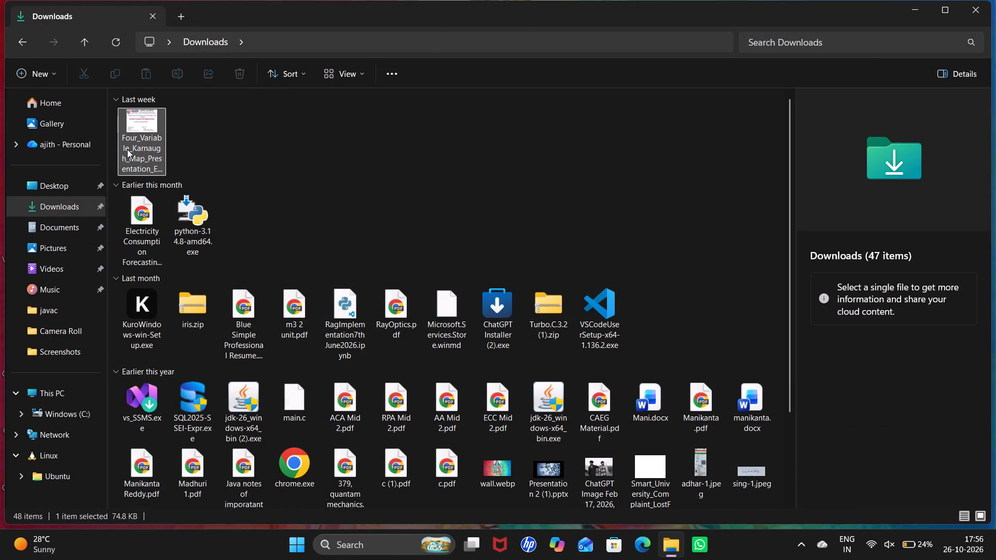
Open Four_Variable_Karnaugh_Map_Presentation_Edited.pptx from Downloads, review its closing slides and the "FINAL SIMPLIFIED ANSWER" slide, and close it.
double_click(127, 149)
left_click(468, 238)
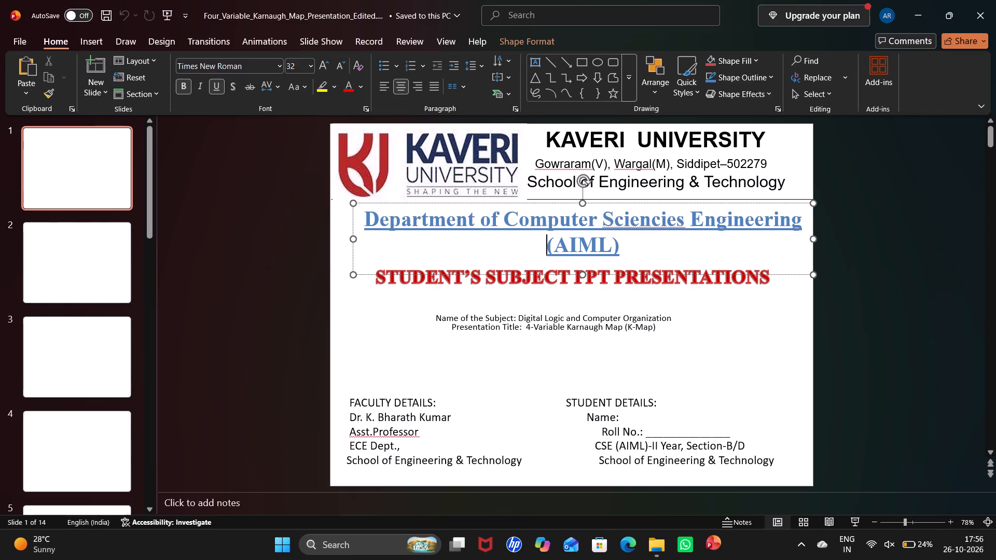
scroll(84, 419, "down", 5)
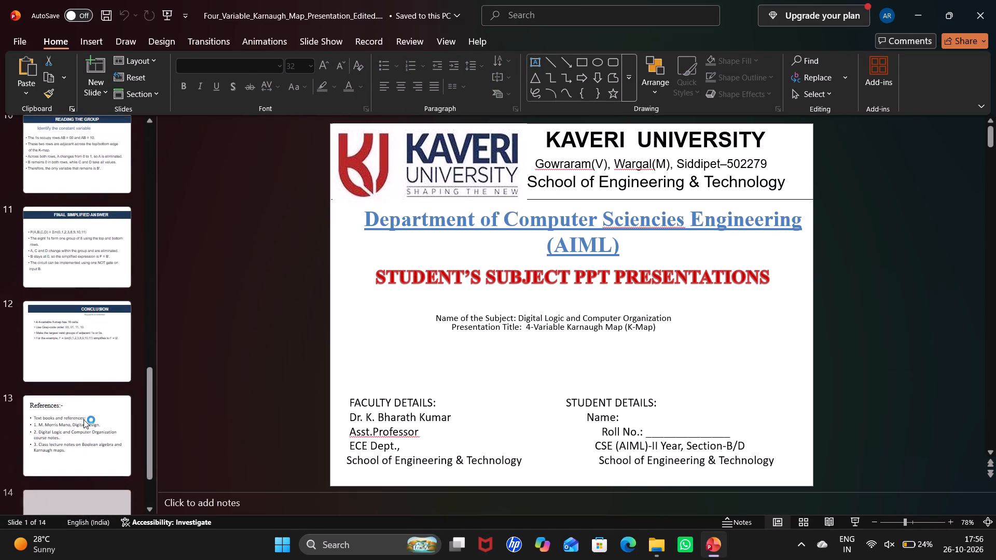
scroll(84, 419, "right", 1)
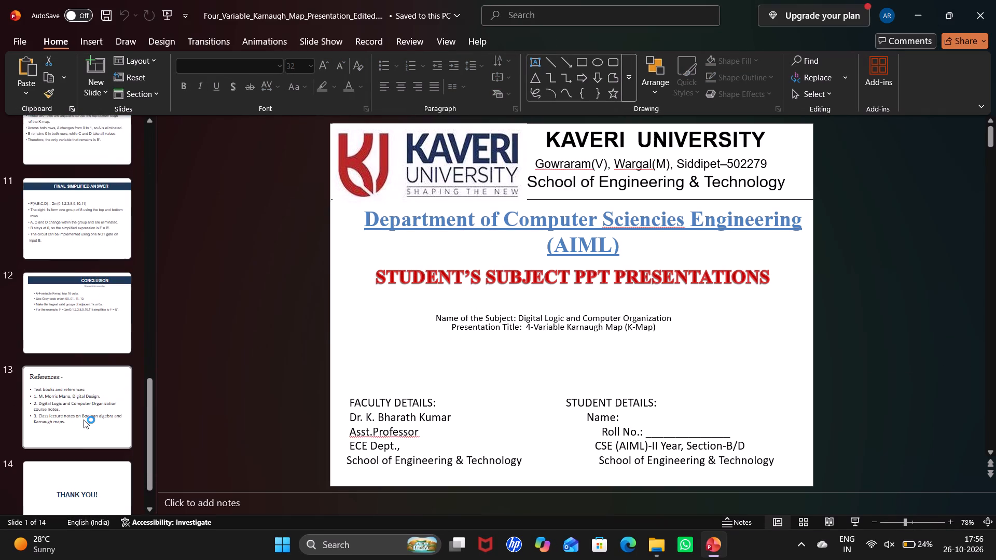
scroll(84, 419, "right", 3)
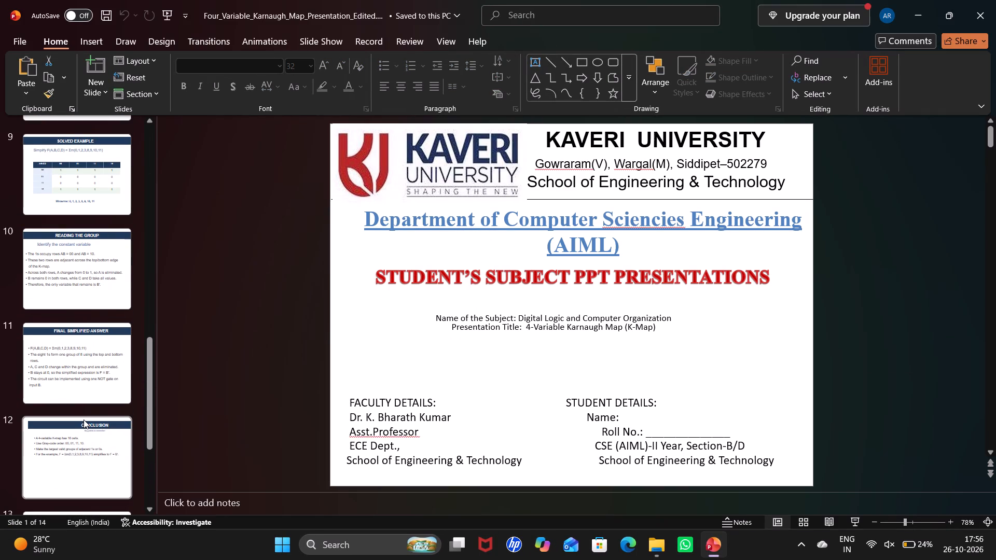
scroll(84, 419, "right", 2)
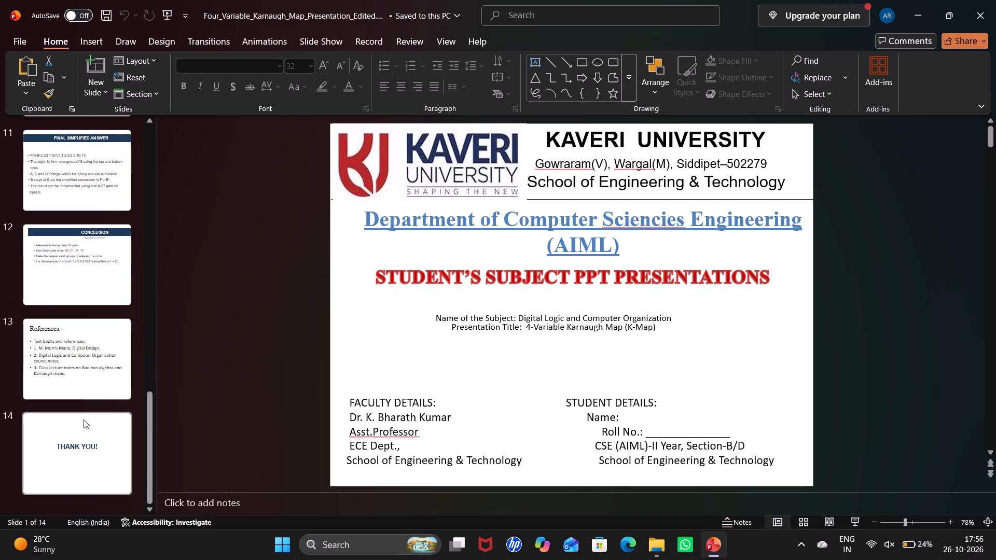
scroll(84, 419, "right", 2)
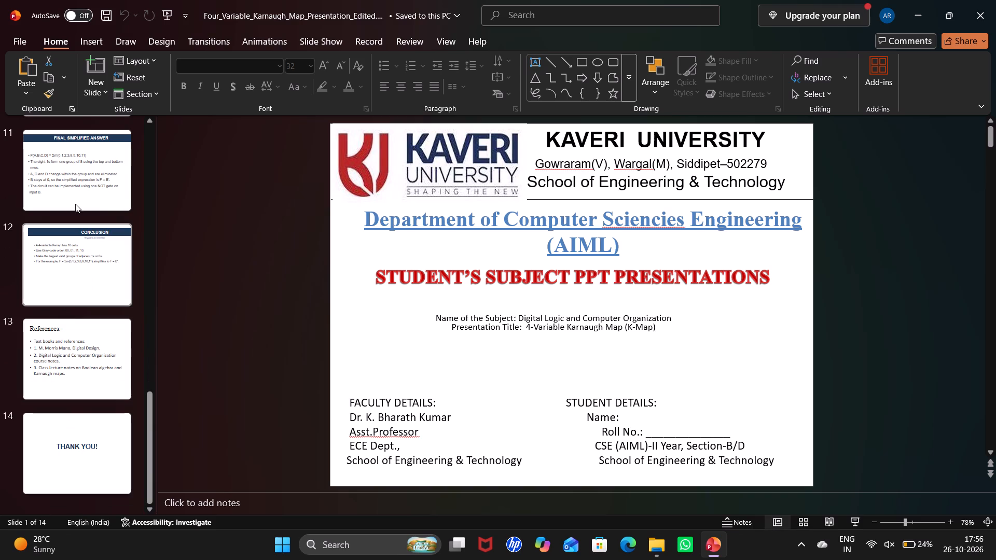
left_click(81, 190)
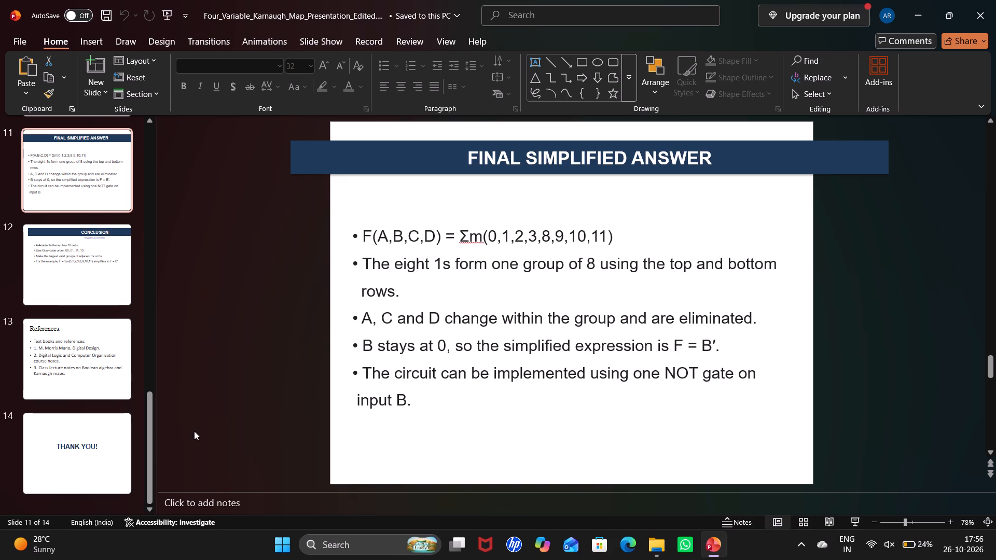
left_click(214, 503)
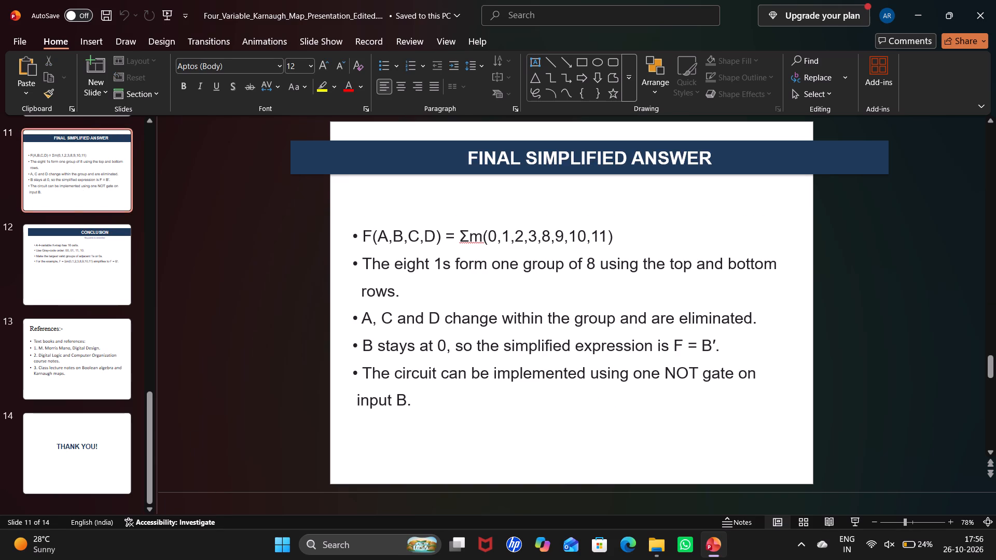
scroll(213, 501, "down", 1)
left_click(993, 4)
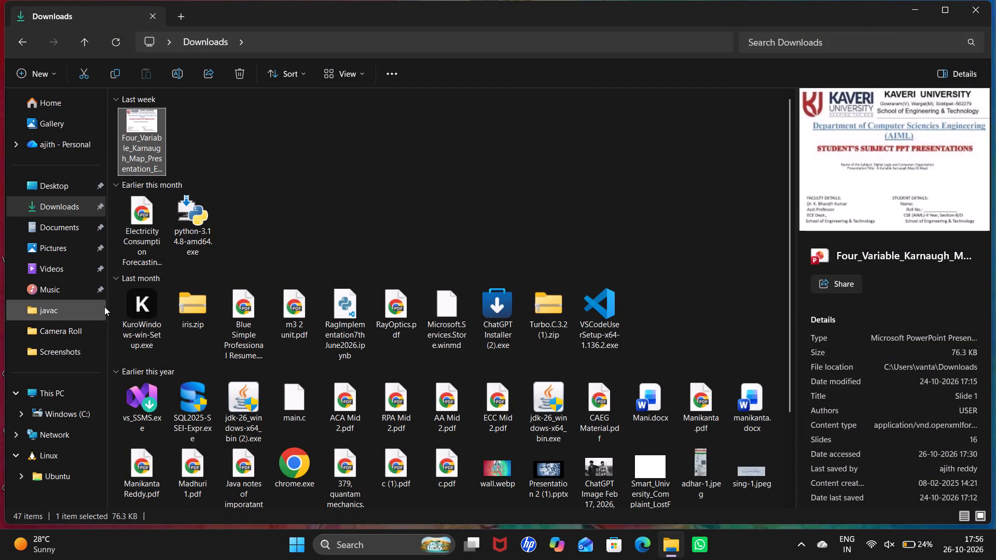
Look through the Screenshots, Windows (C:), Network, Camera Roll, javac, Videos, Pictures and Documents locations for other presentation copies.
left_click(77, 351)
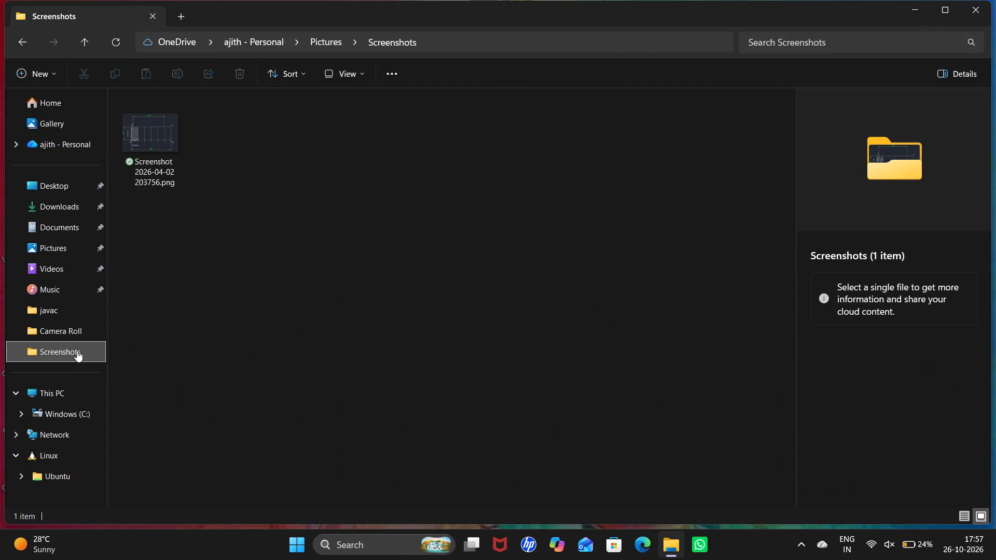
left_click(76, 403)
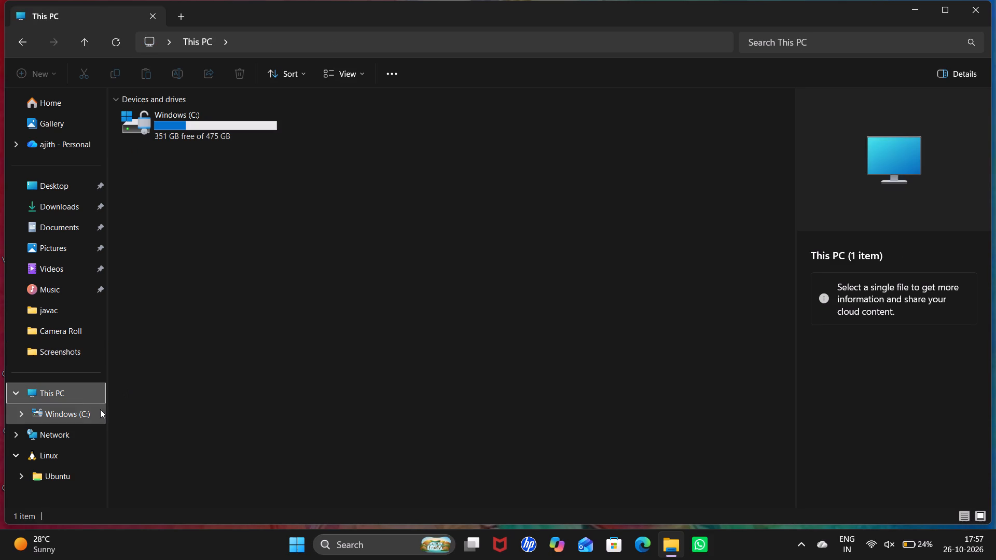
left_click(87, 411)
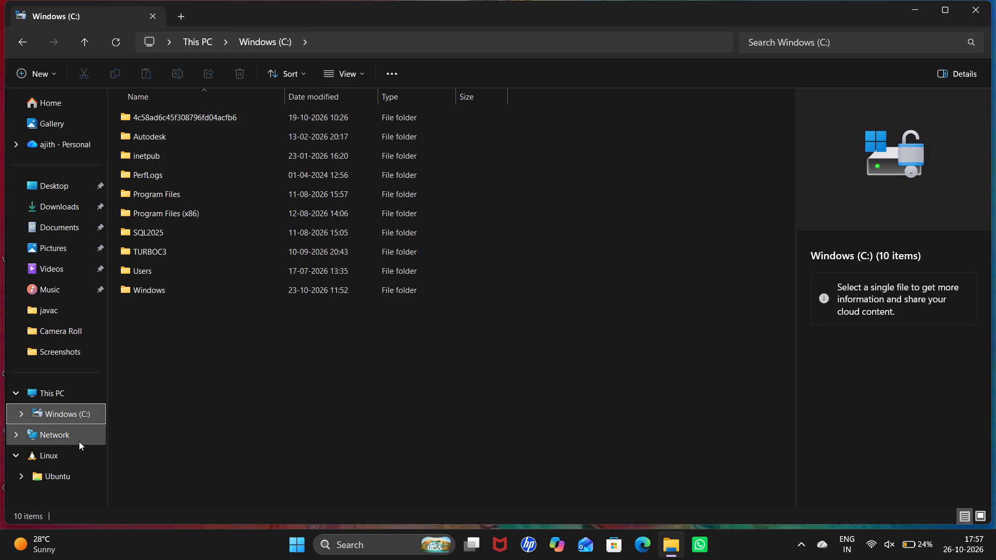
left_click(79, 441)
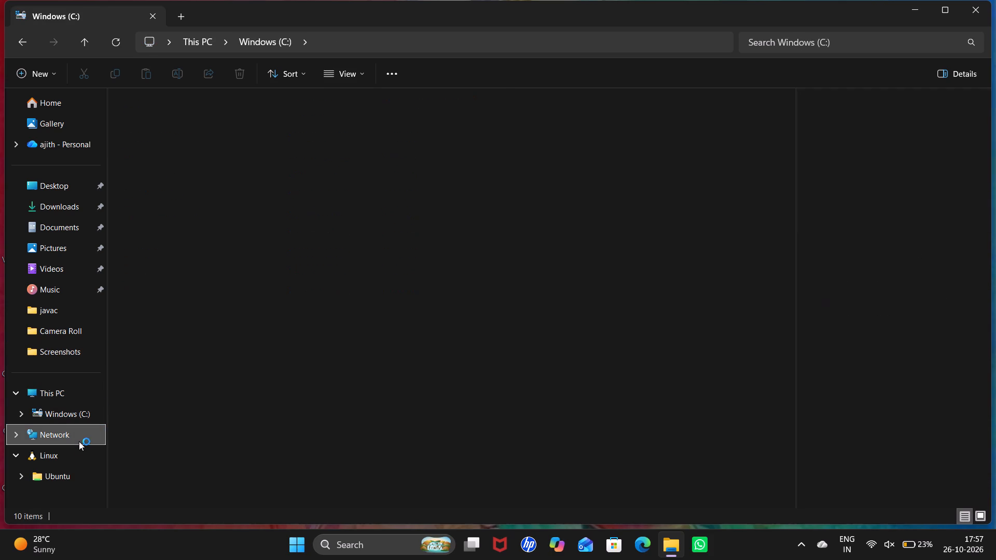
left_click(73, 451)
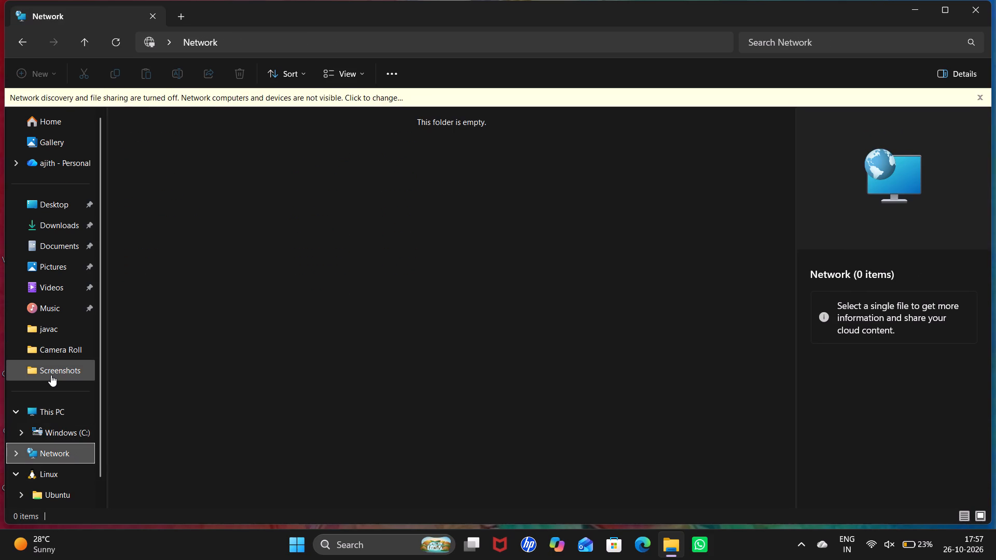
left_click(51, 376)
left_click(57, 335)
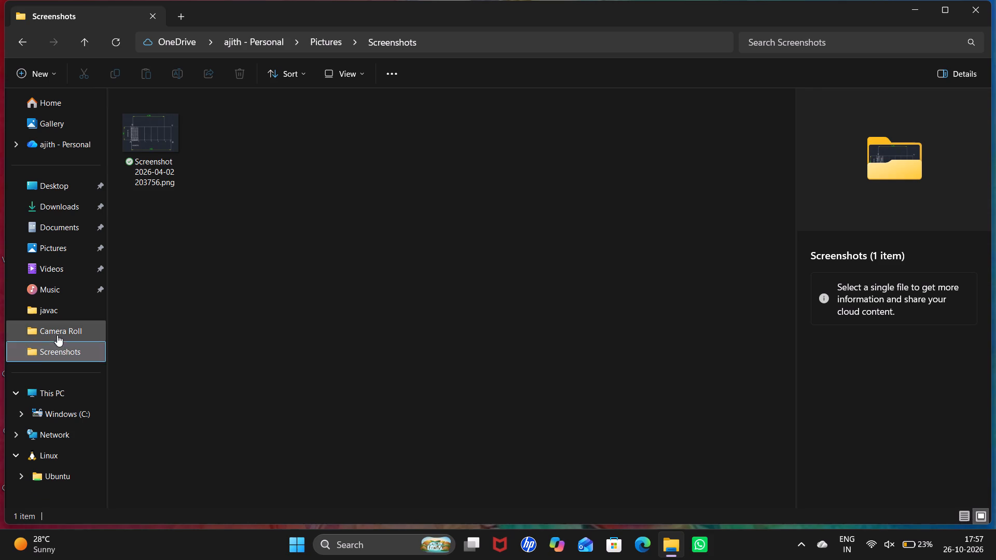
left_click(60, 308)
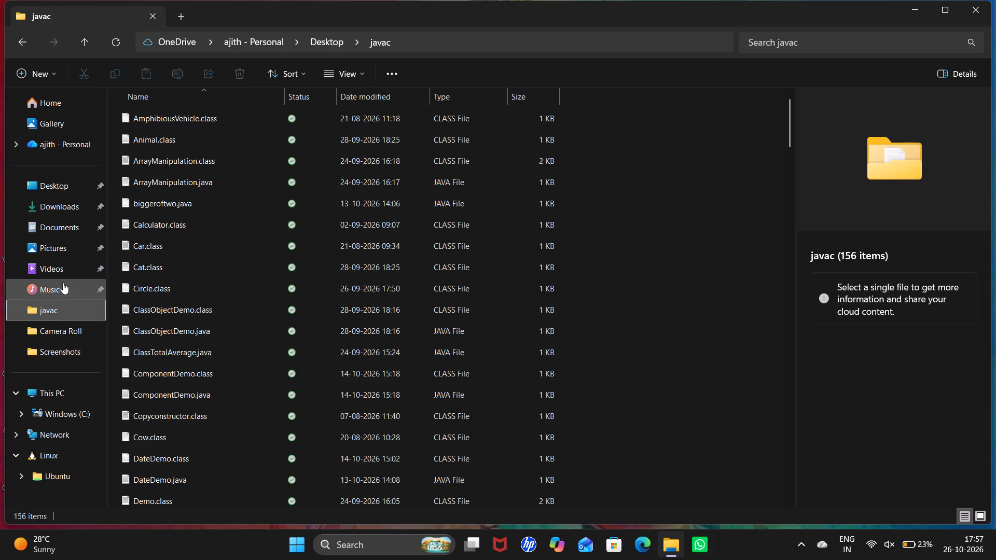
left_click(65, 271)
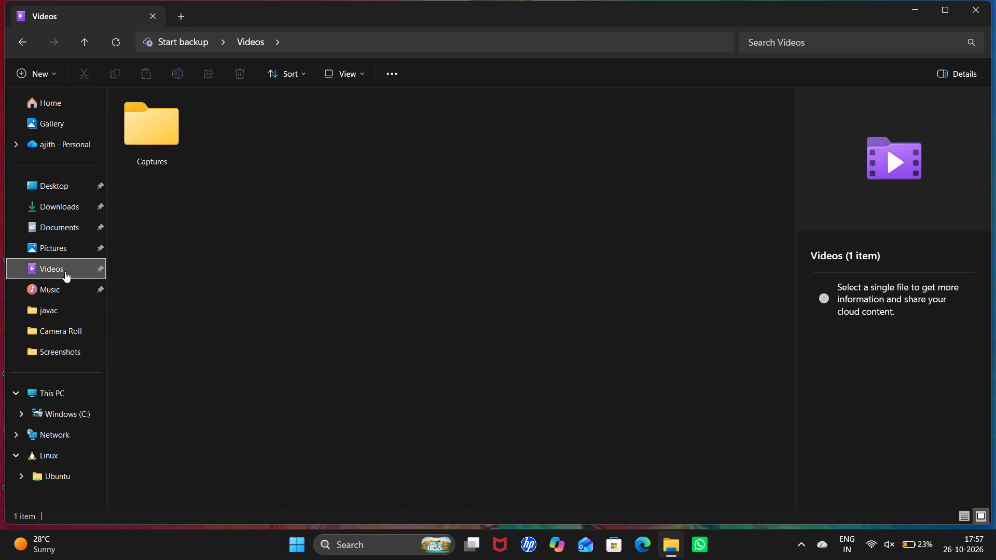
left_click(64, 247)
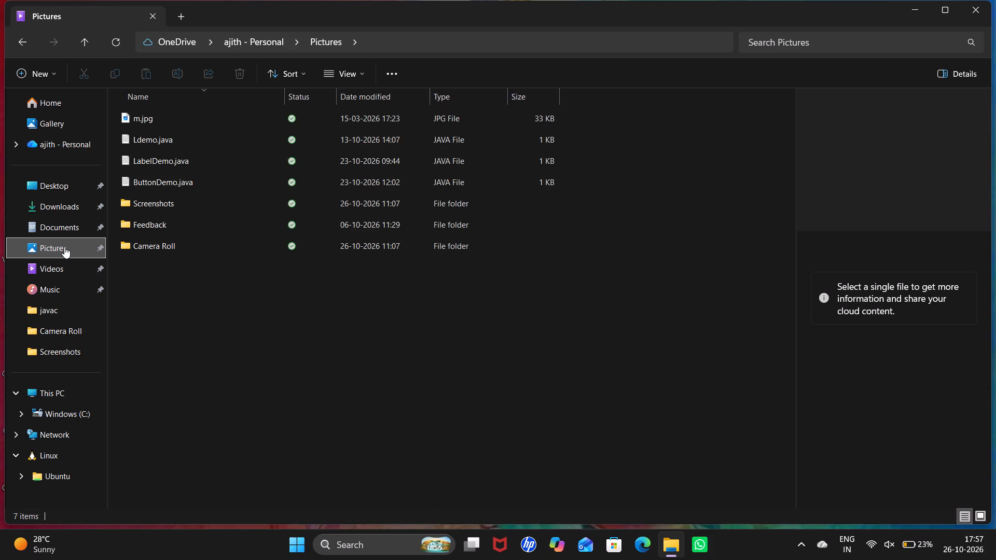
left_click(73, 225)
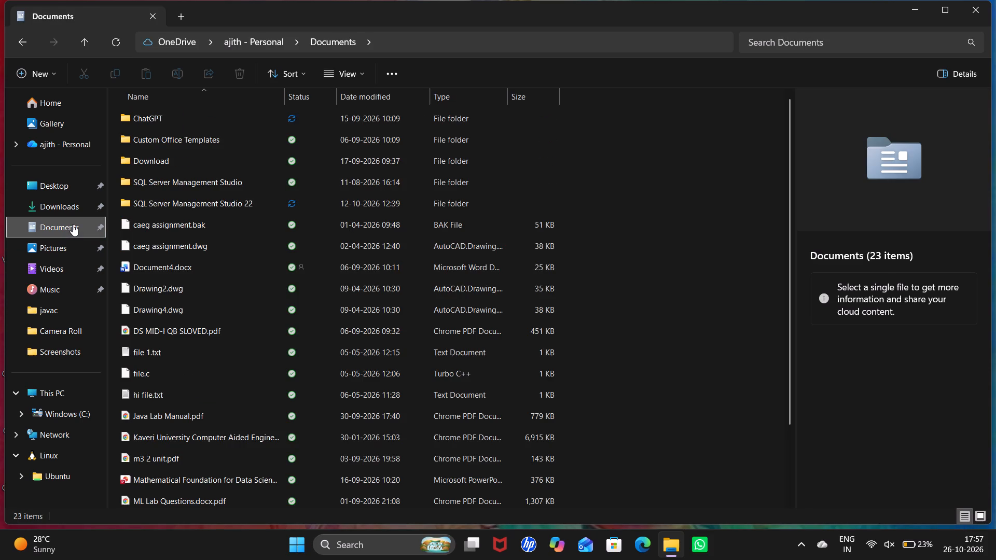
scroll(168, 346, "down", 4)
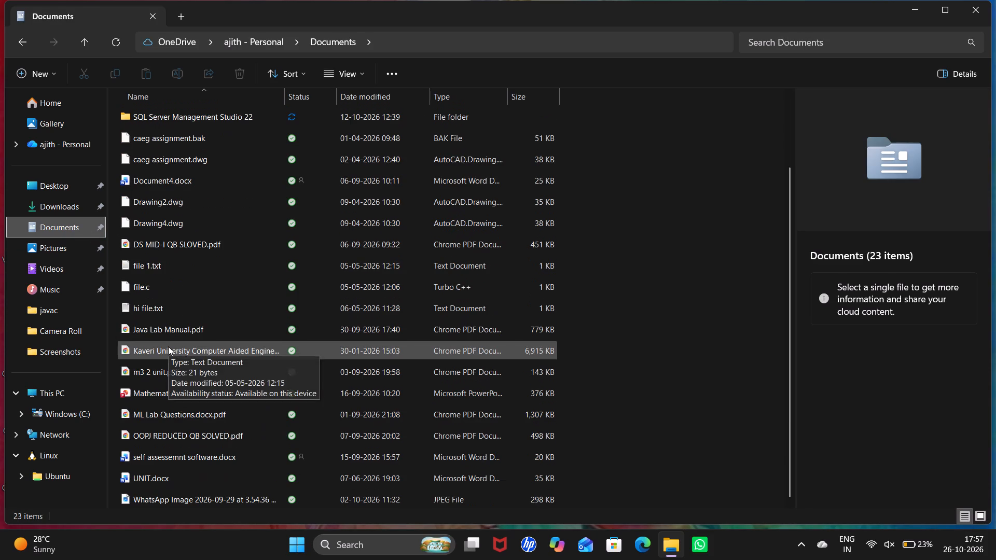
Reopen Four_Variable_Karnaugh_Map_Presentation_Edited.pptx from Downloads and examine its slide thumbnails from "SOLVING PROCEDURE" to "References".
left_click(71, 204)
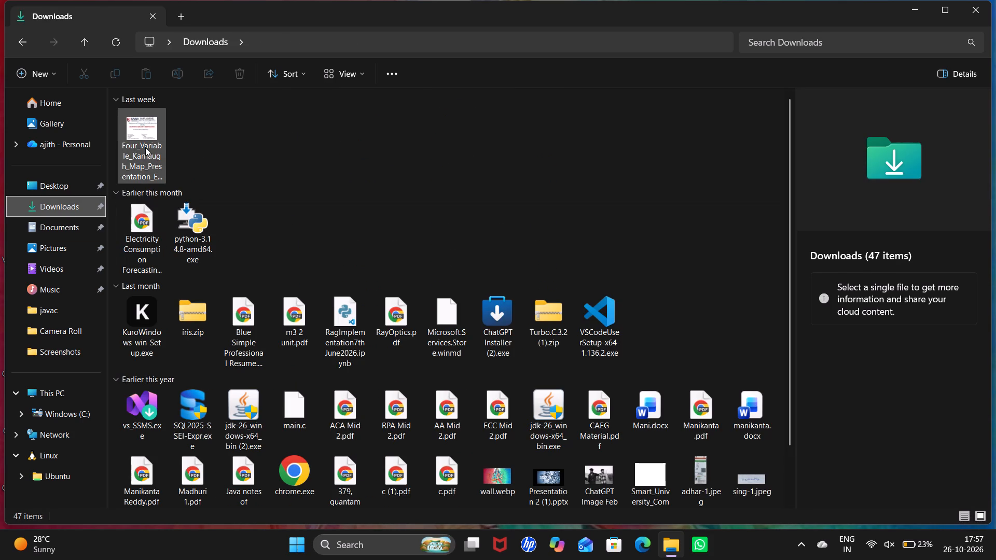
double_click(145, 117)
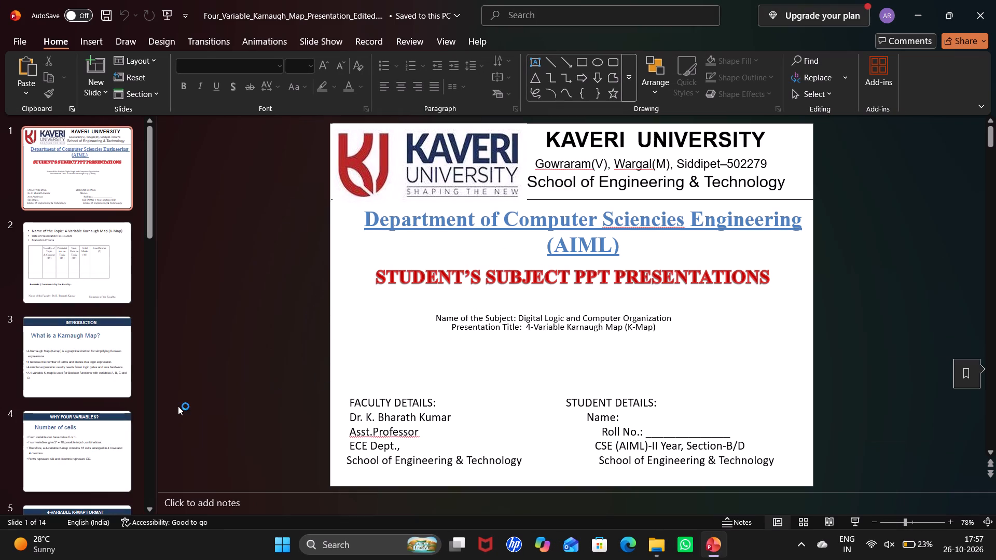
scroll(88, 423, "down", 4)
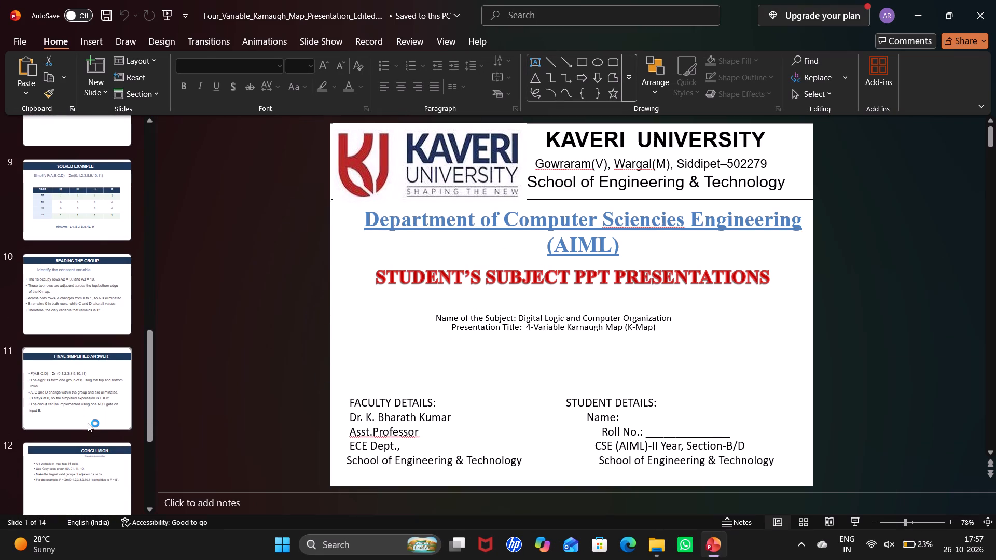
scroll(88, 423, "down", 2)
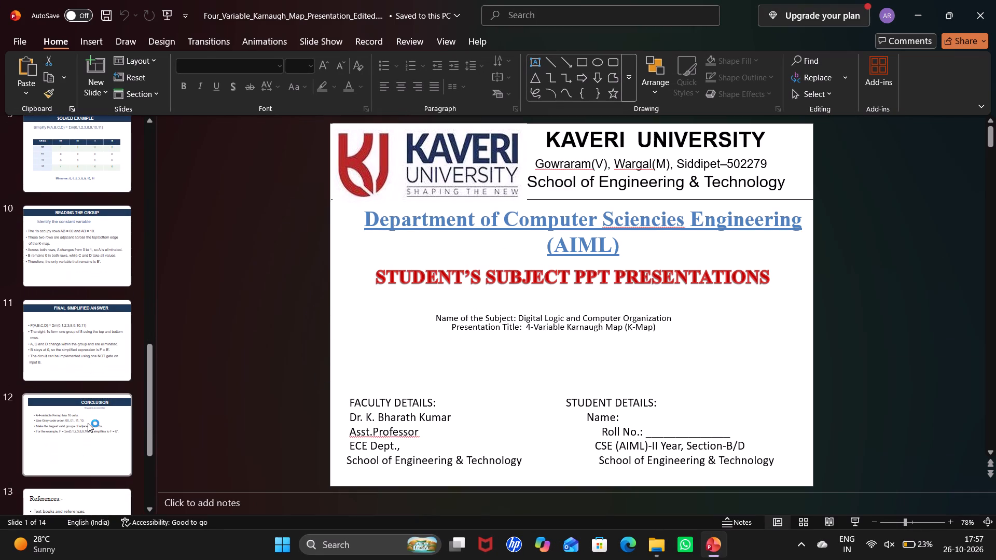
scroll(88, 423, "down", 1)
scroll(82, 422, "up", 3)
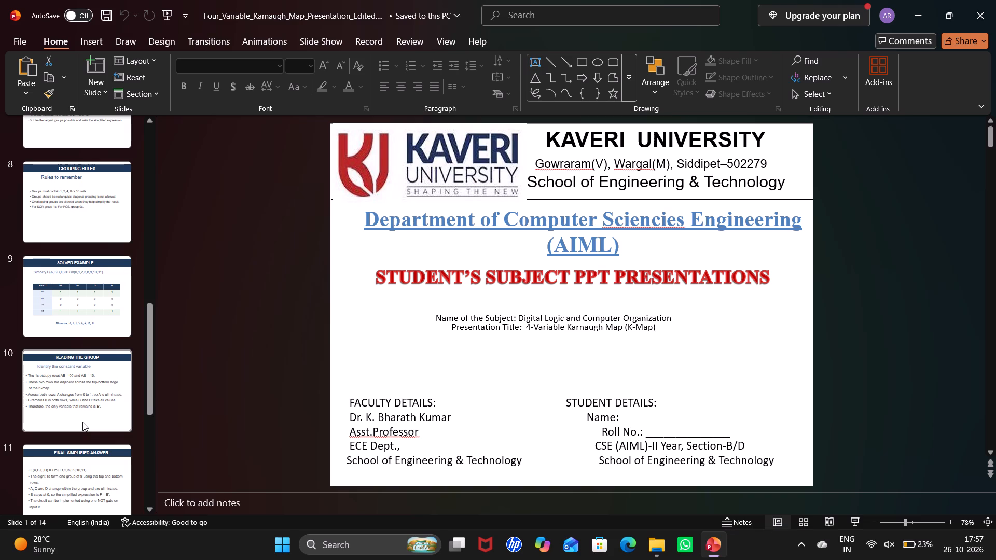
scroll(82, 422, "up", 5)
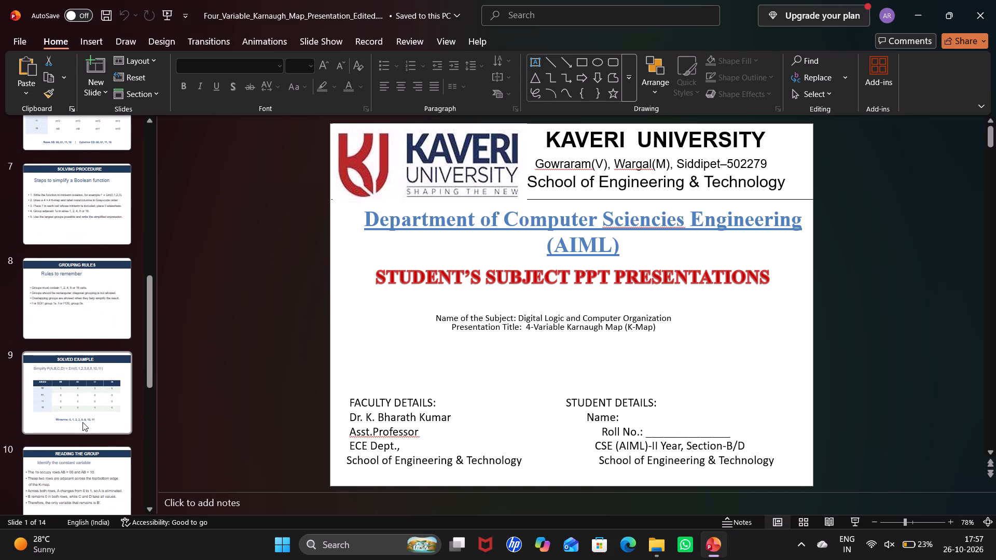
scroll(82, 422, "up", 3)
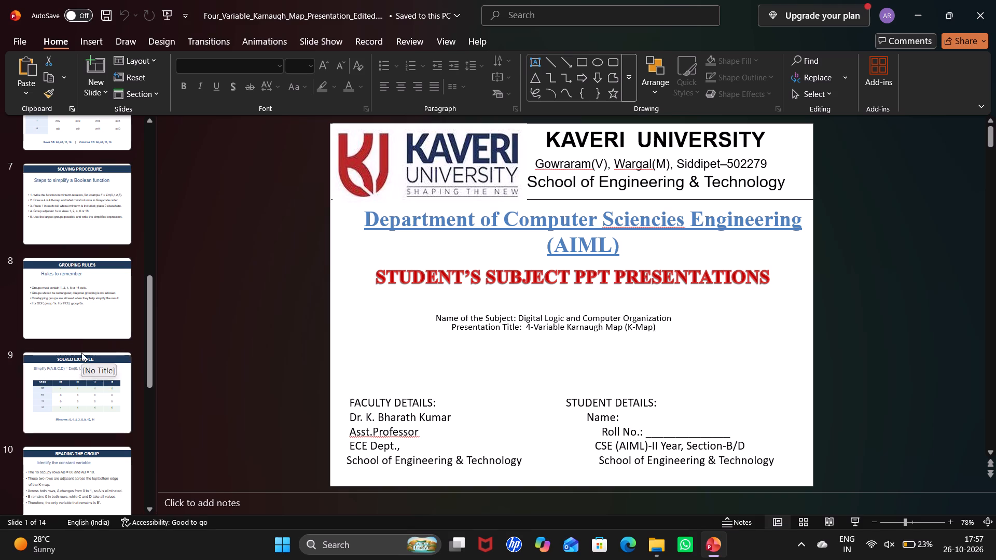
scroll(91, 390, "down", 1)
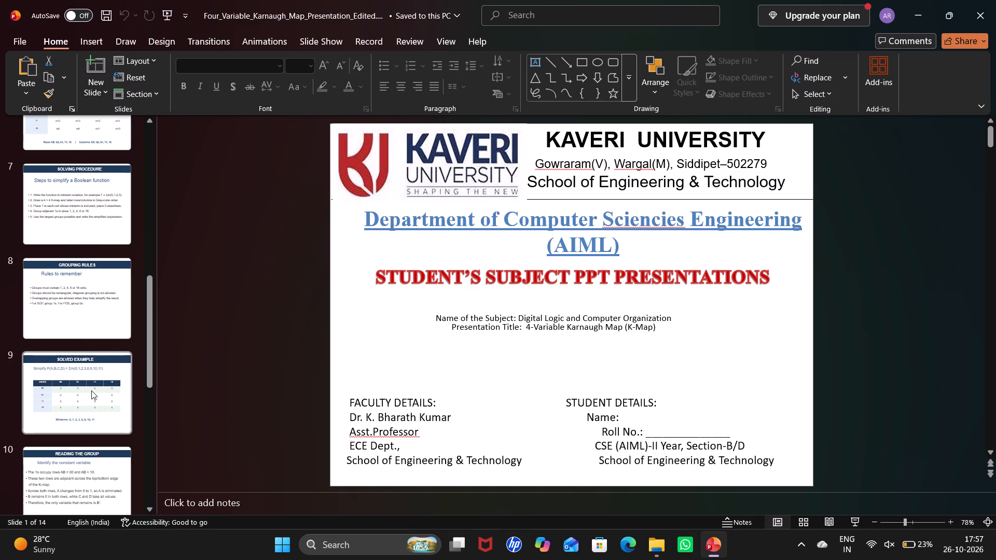
scroll(91, 390, "down", 2)
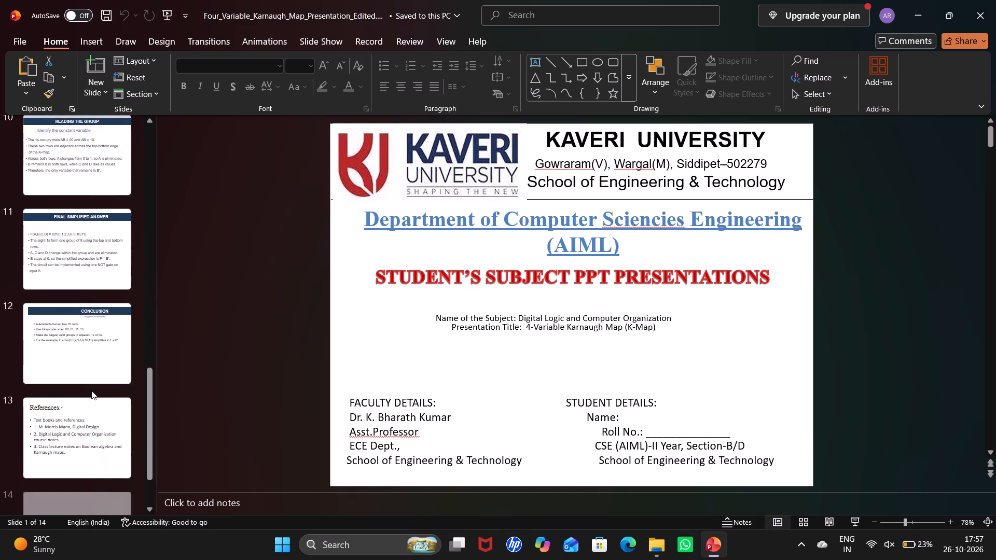
scroll(91, 390, "down", 2)
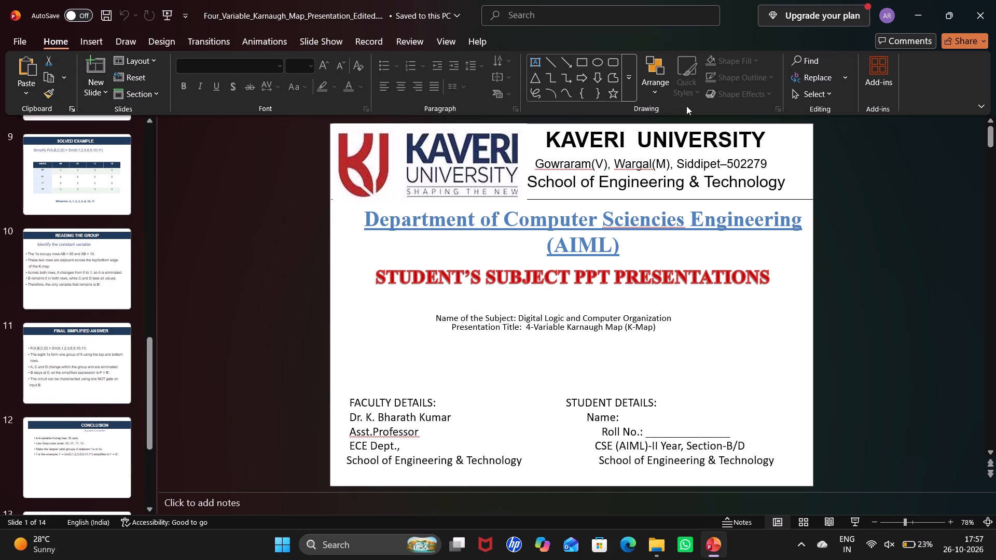
Start sharing a link to the title slide by uploading the presentation to the personal OneDrive, and dismiss the sharing and progress dialogs.
left_click(967, 39)
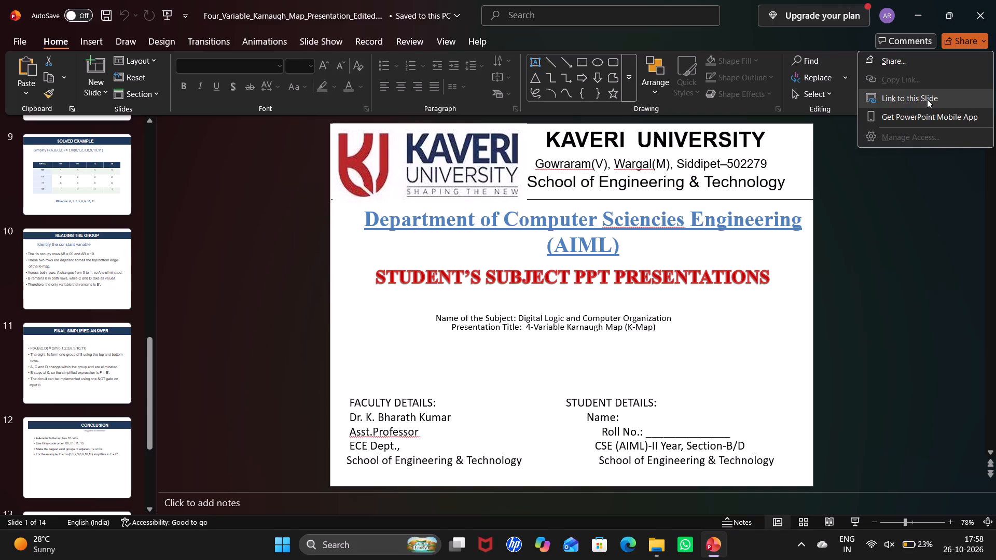
left_click(927, 99)
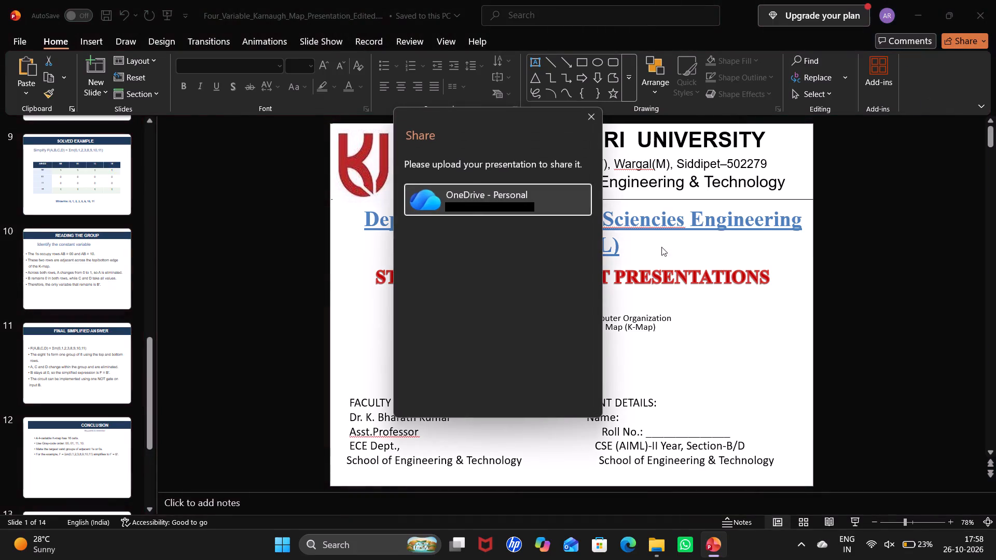
left_click(518, 192)
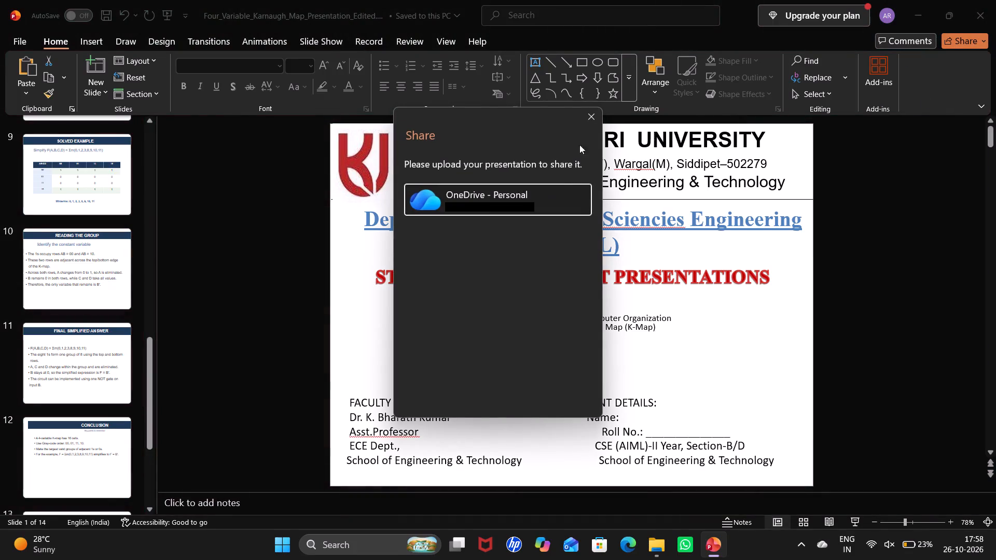
left_click(590, 116)
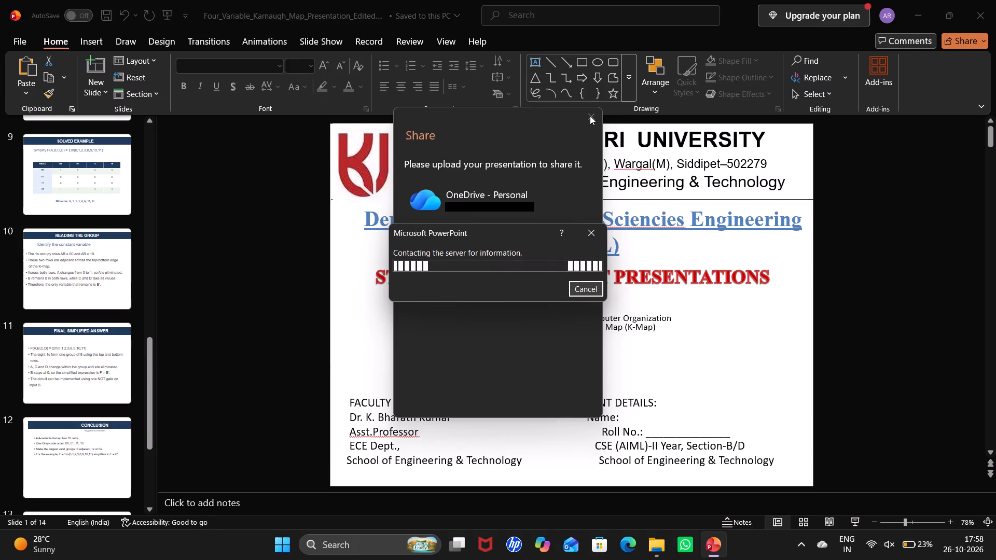
left_click(585, 286)
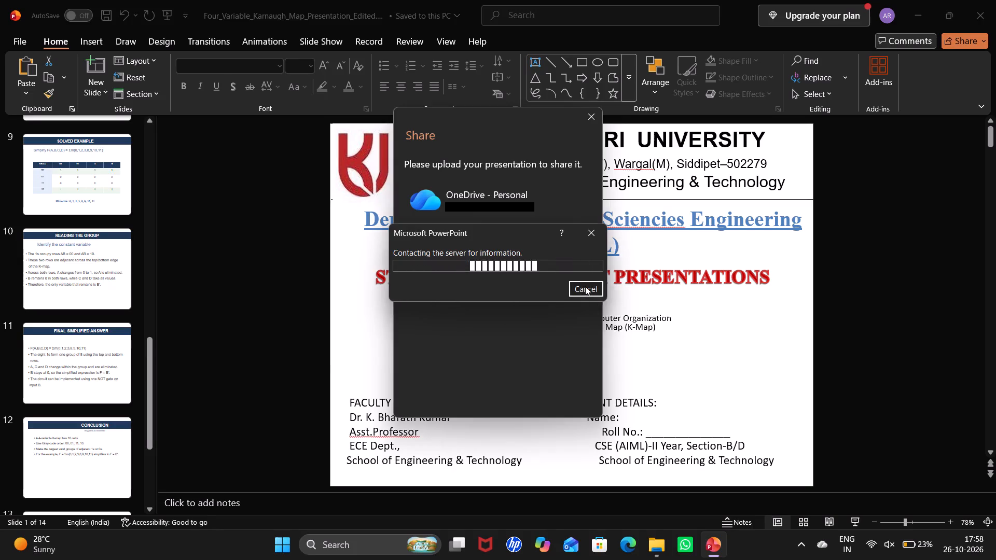
left_click(590, 117)
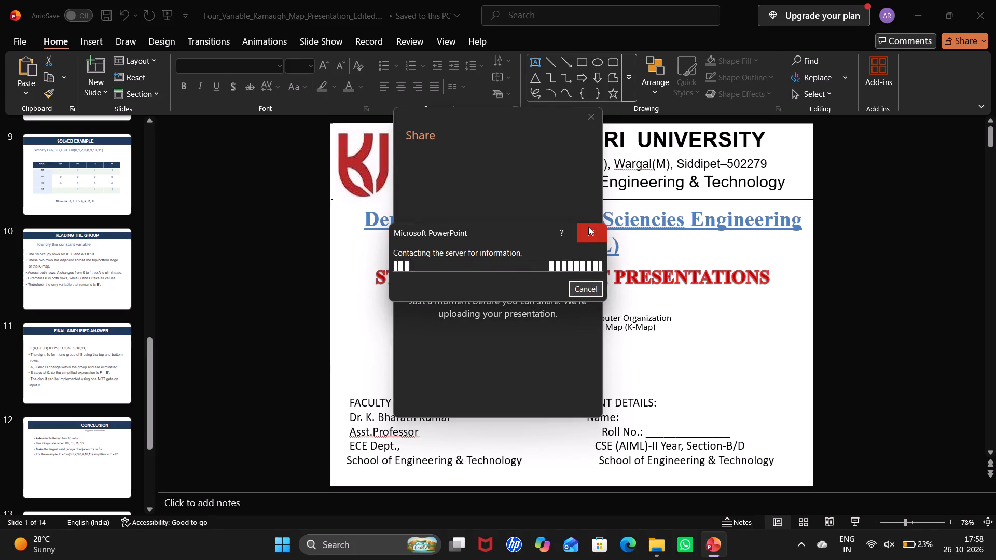
left_click(588, 227)
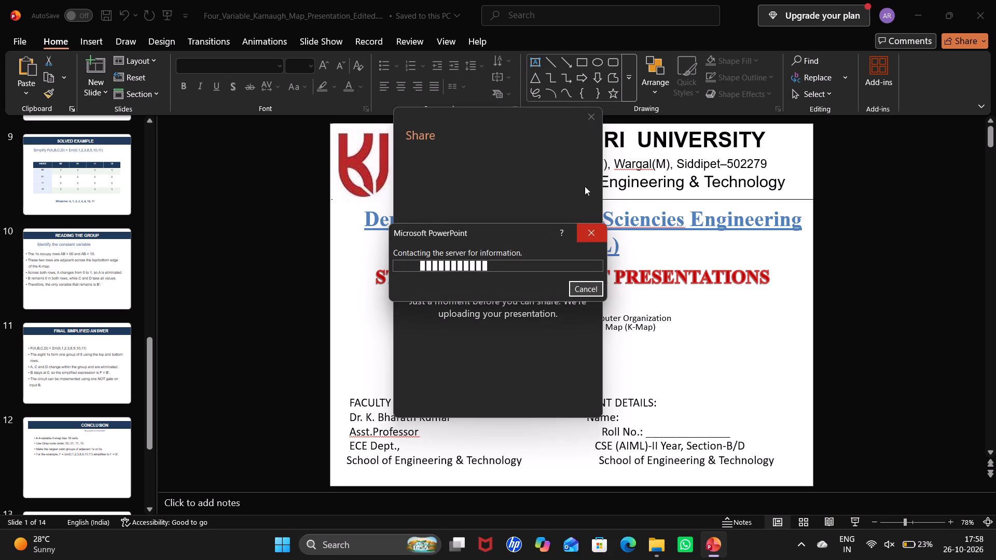
double_click(580, 289)
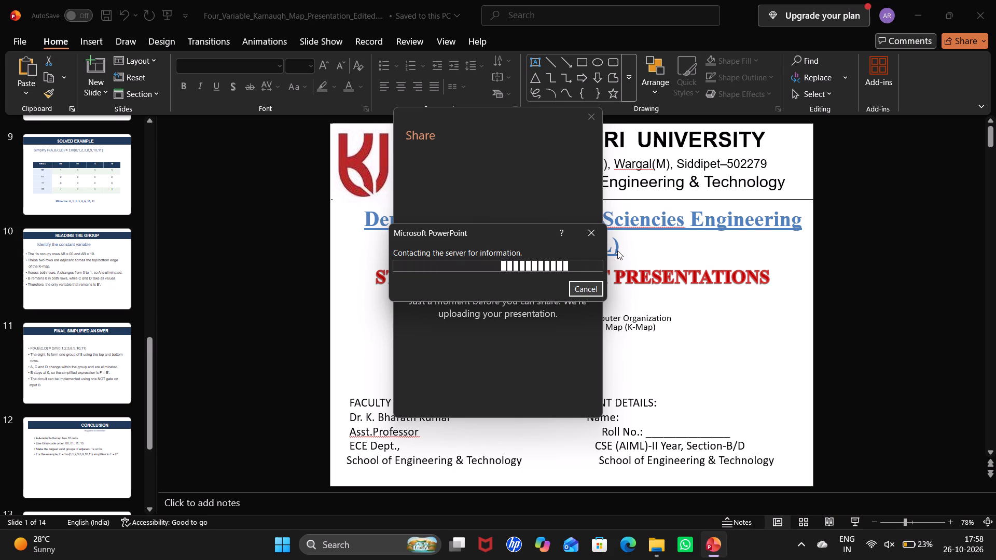
right_click(589, 230)
right_click(589, 230)
triple_click(589, 230)
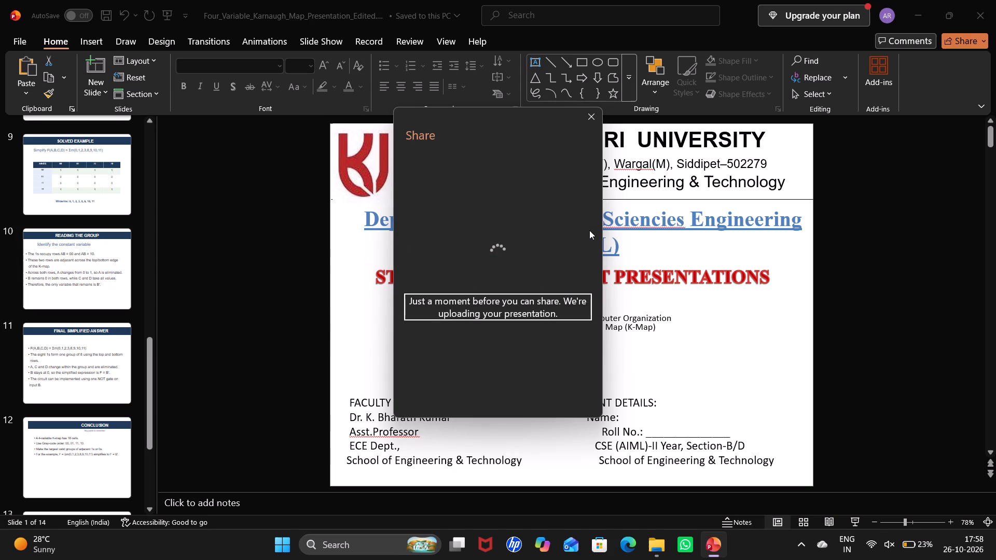
left_click(589, 230)
left_click_drag(589, 230, 586, 122)
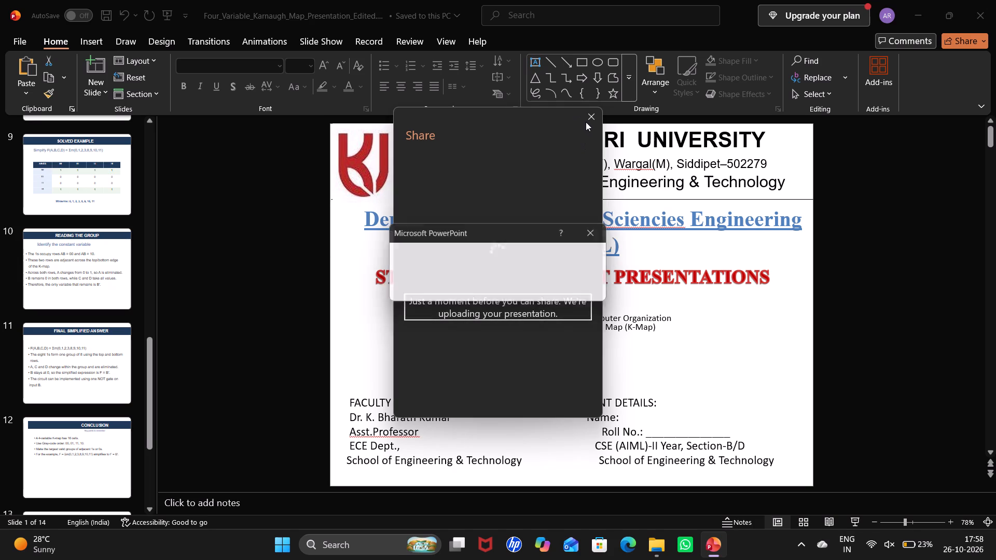
left_click_drag(586, 122, 586, 121)
double_click(586, 121)
left_click_drag(586, 121, 591, 114)
triple_click(591, 114)
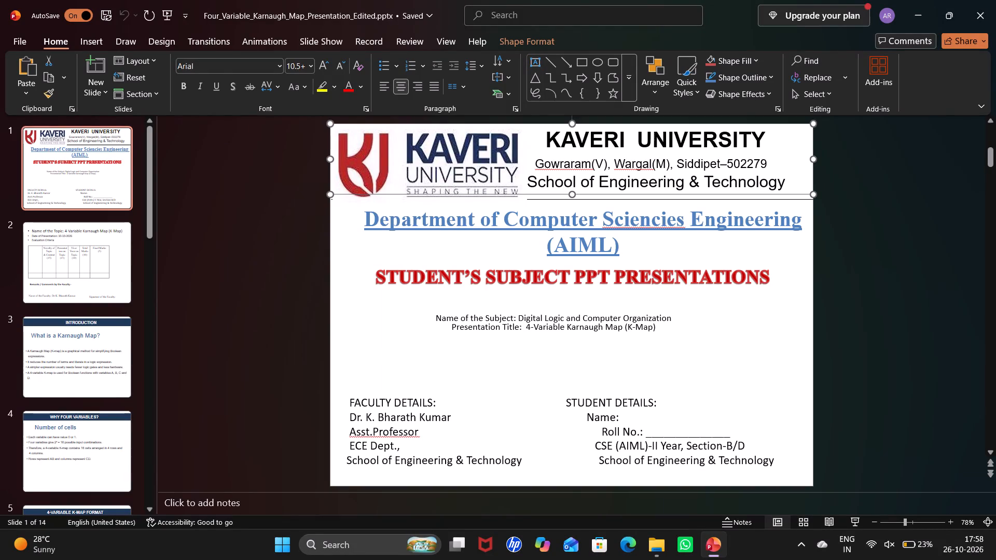
Enter the student's initial and name in capitals after "Name:" under STUDENT DETAILS on the title slide.
left_click(629, 418)
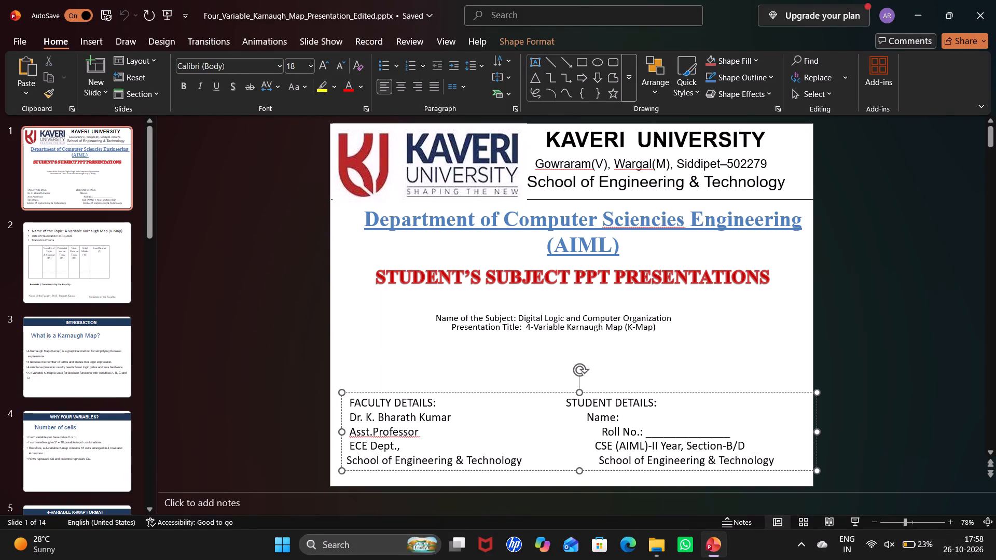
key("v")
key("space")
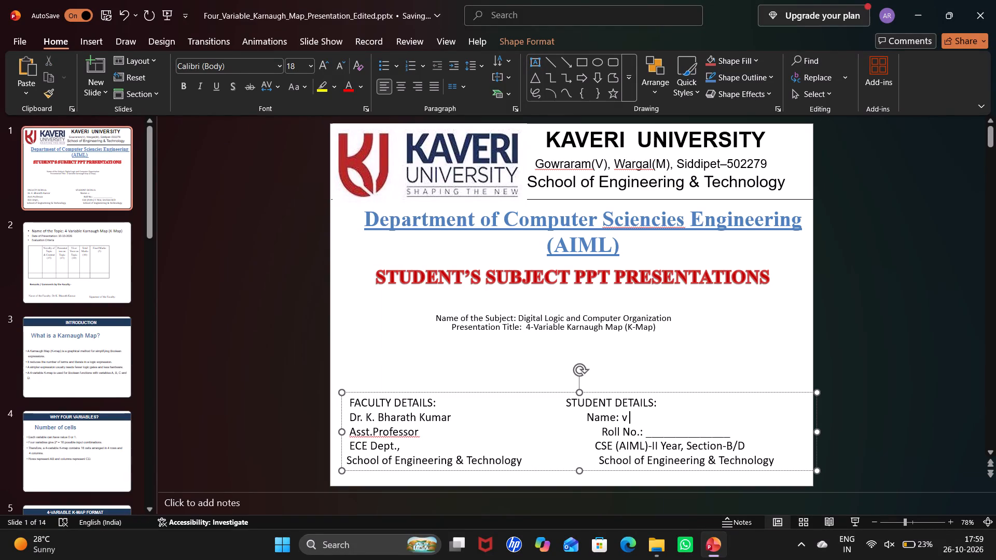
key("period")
key("BackSpace")
key("BackSpace")
key("BackSpace")
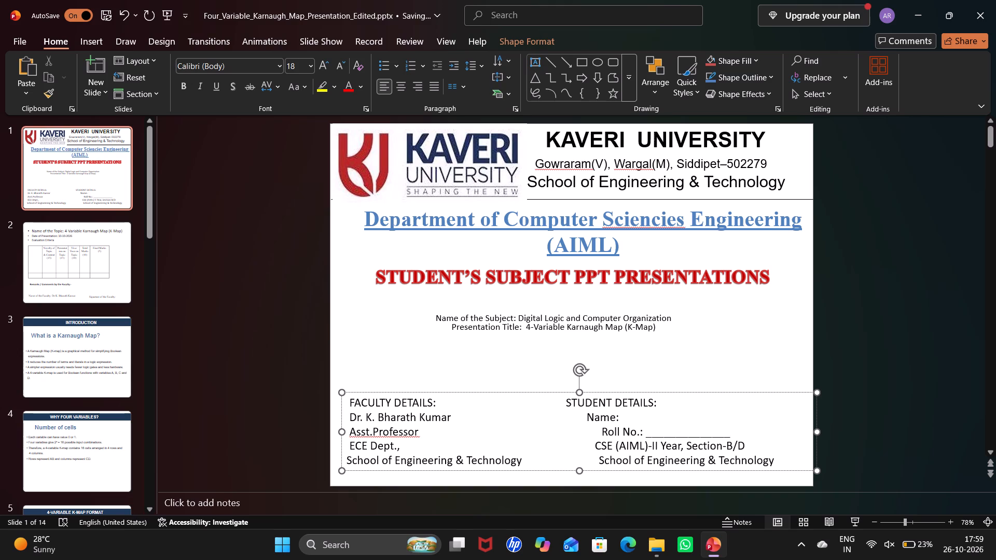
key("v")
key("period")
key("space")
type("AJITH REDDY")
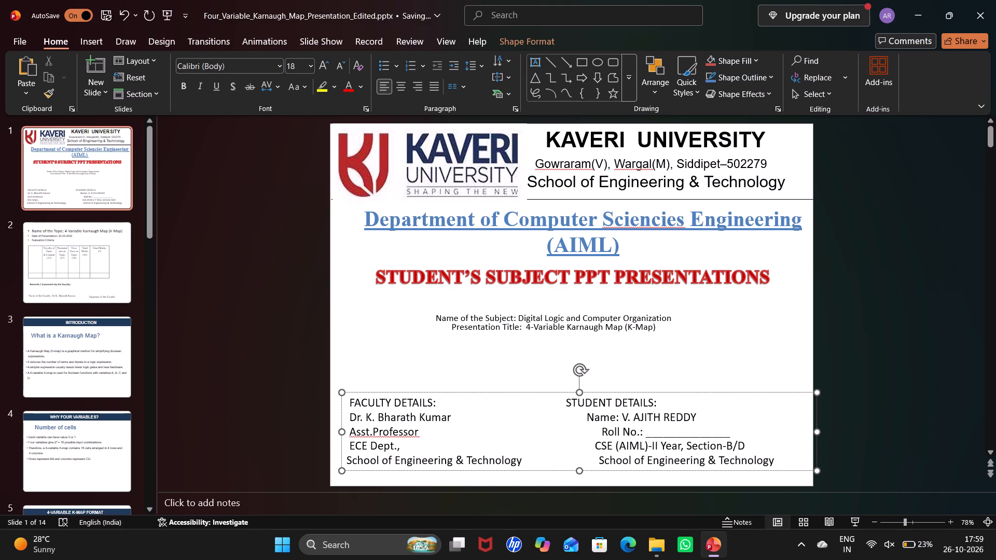
Enter the student's roll number on the underlined "Roll No.:" blank in the student details.
left_click(652, 435)
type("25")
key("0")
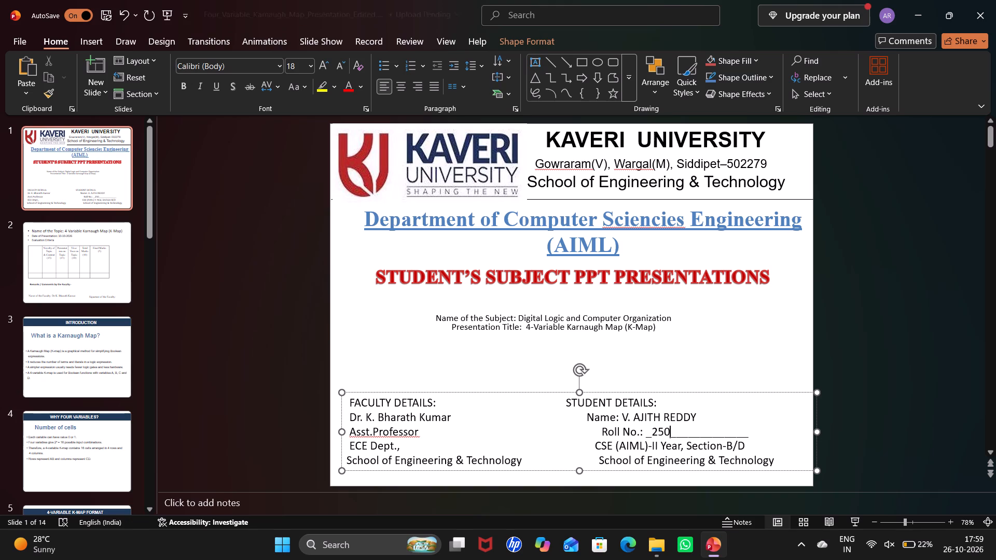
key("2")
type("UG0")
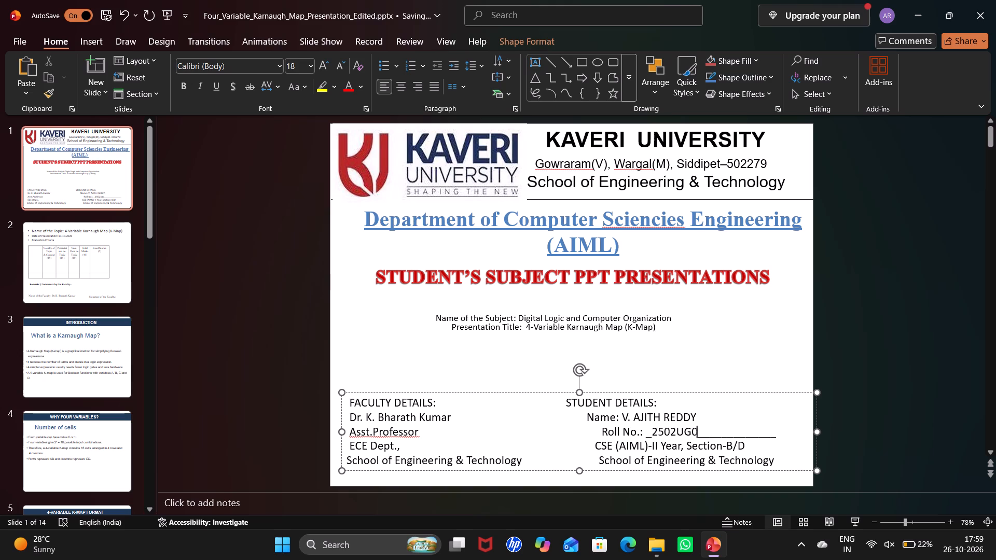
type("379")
Change the section in the student details line "CSE (AIML)-II Year" to Section-B.
left_click(746, 445)
key("BackSpace")
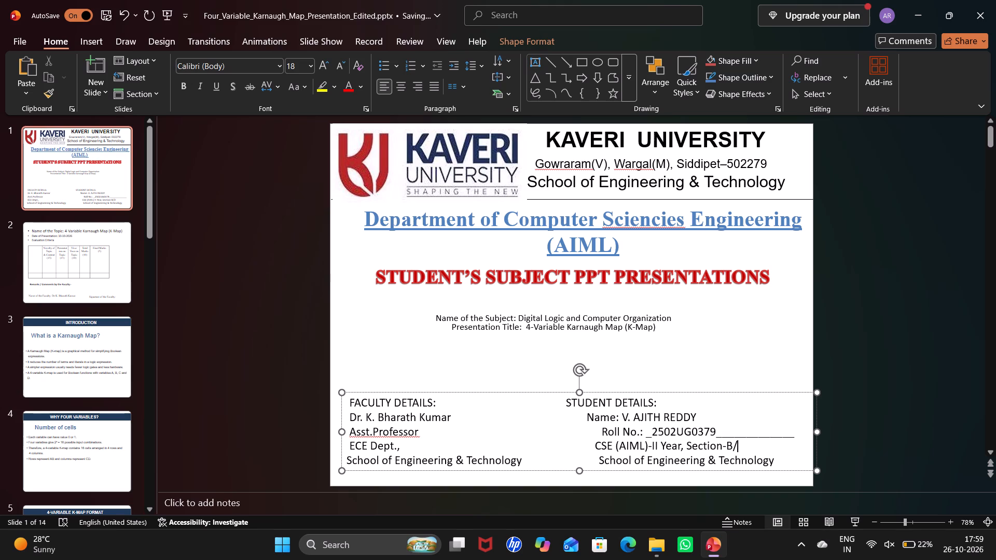
key("BackSpace")
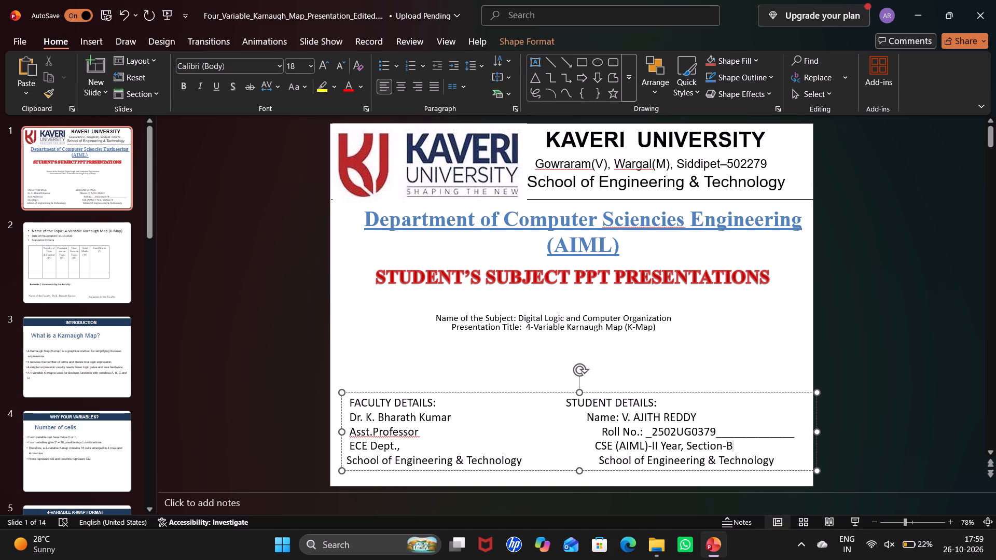
Shift the "STUDENT'S SUBJECT PPT PRESENTATIONS" heading slightly left and up on the title slide.
left_click_drag(434, 316, 471, 335)
left_click(433, 328)
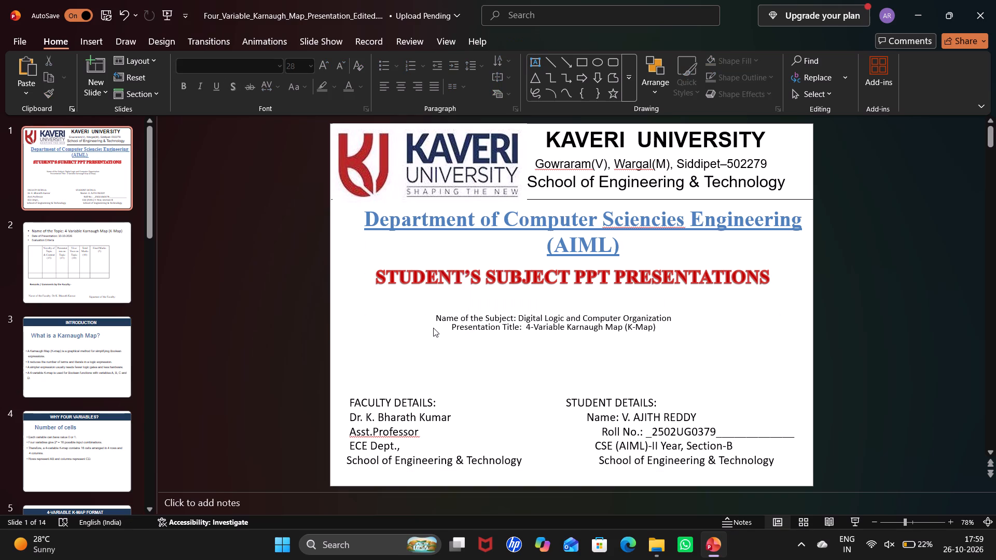
left_click(435, 317)
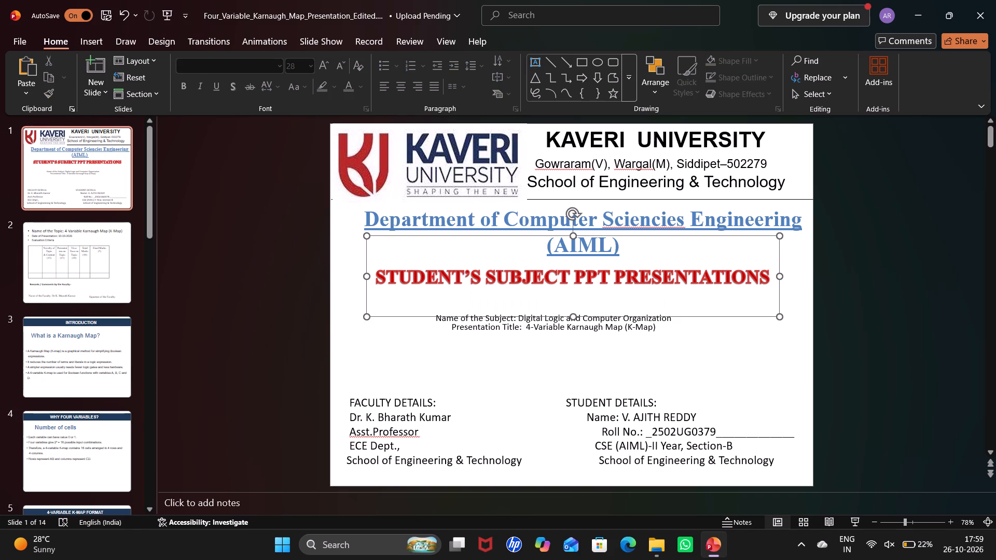
left_click(453, 332)
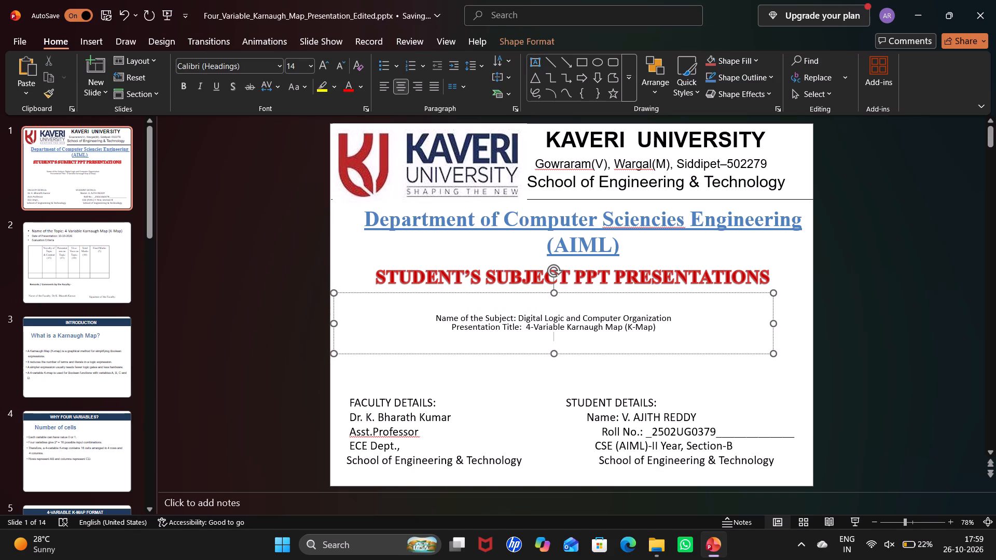
left_click_drag(432, 317, 449, 323)
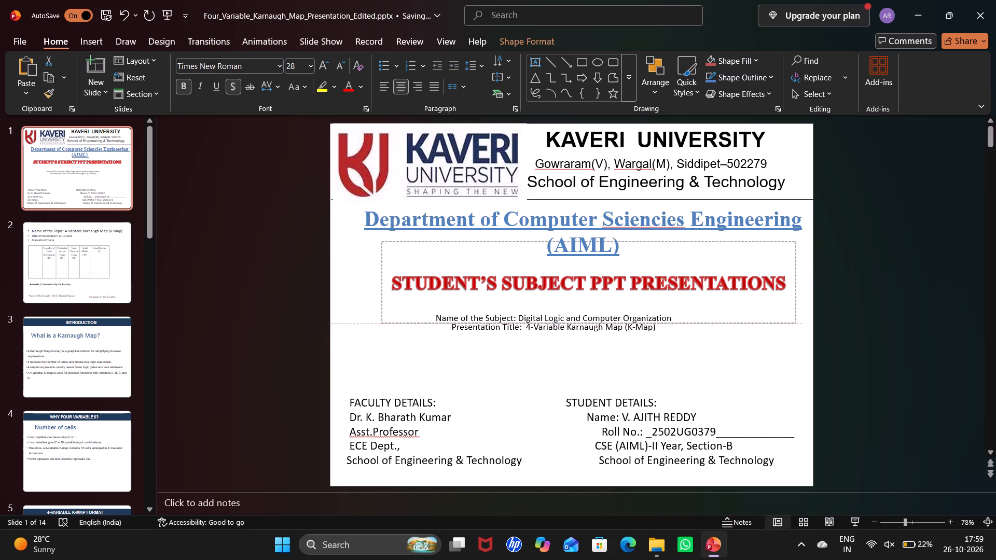
left_click_drag(449, 323, 426, 317)
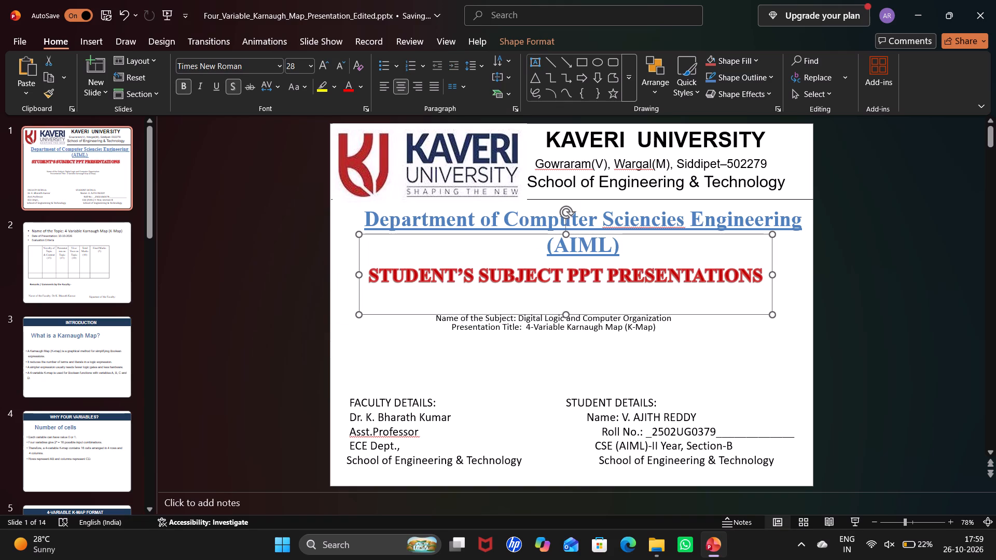
Set the font size of the "Name of the Subject" and "Presentation Title" lines on the title slide to 24.
left_click(432, 332)
left_click(444, 328)
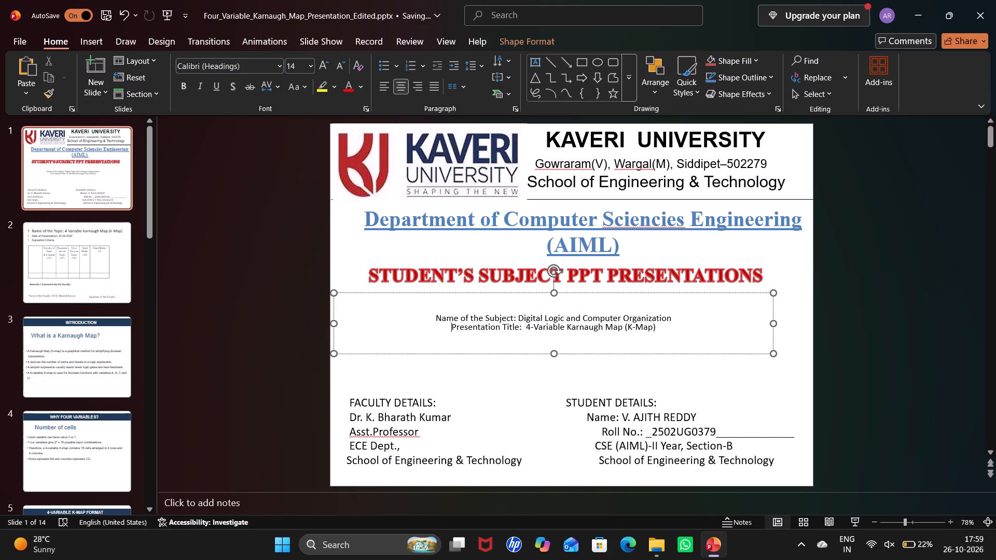
left_click(444, 328)
left_click(444, 328)
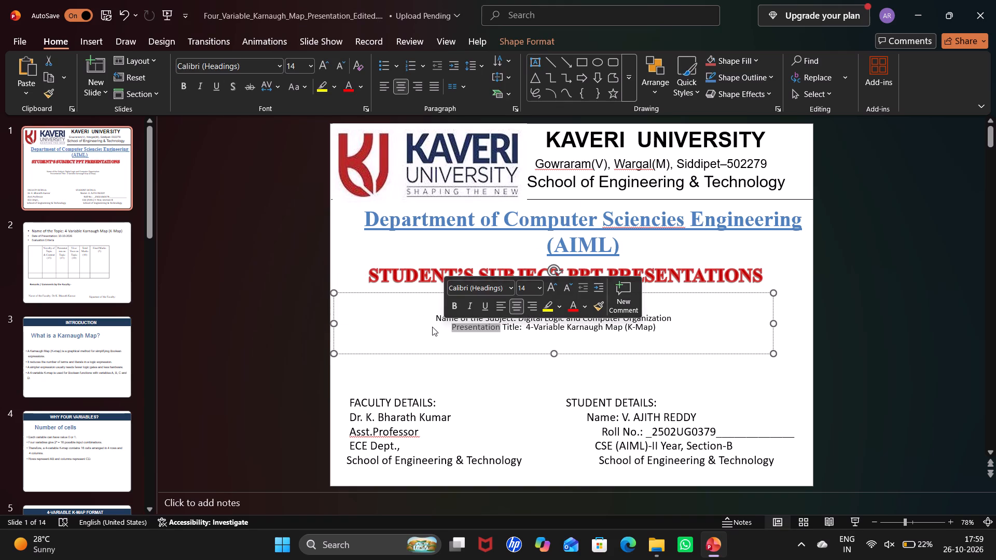
left_click(431, 318)
left_click(436, 327)
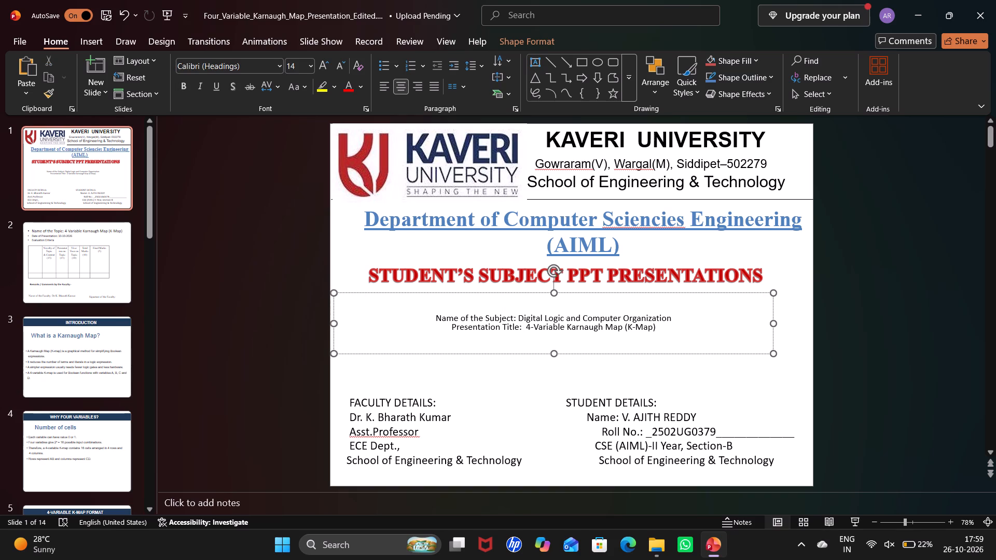
left_click_drag(663, 328, 486, 258)
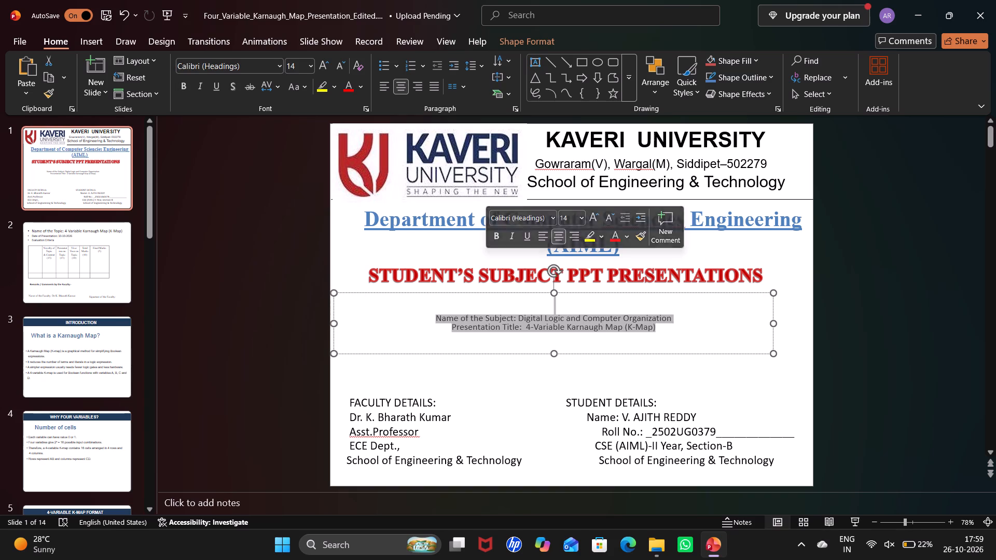
left_click(309, 64)
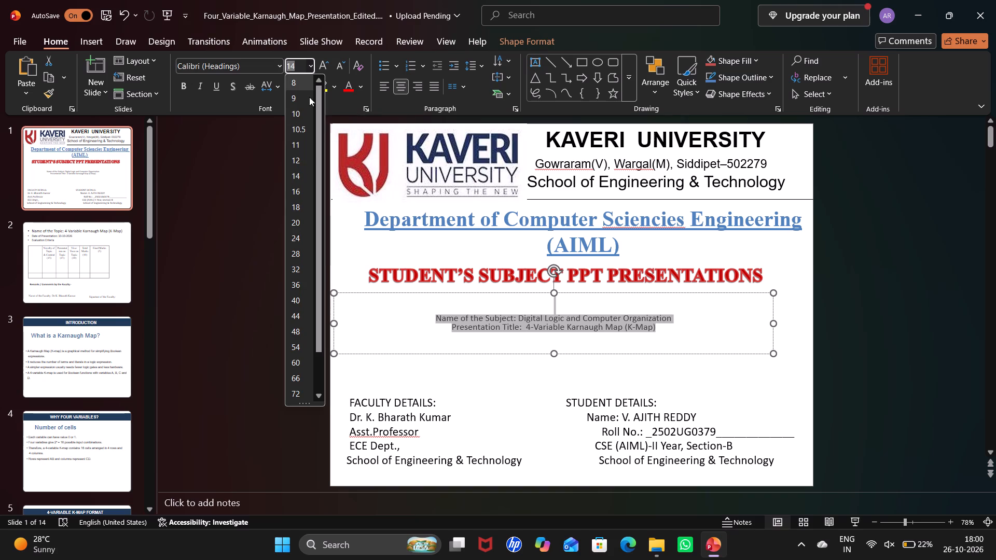
left_click(297, 240)
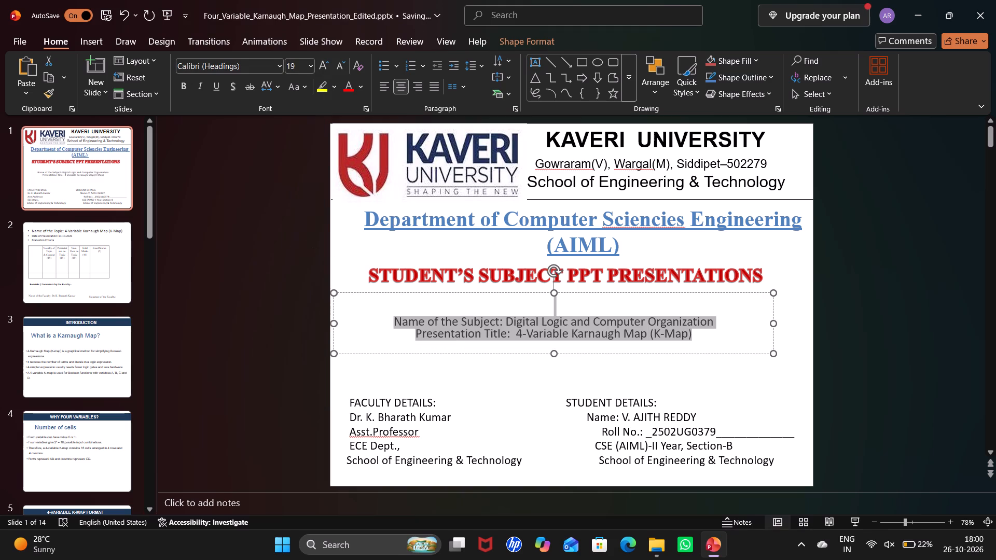
left_click(481, 369)
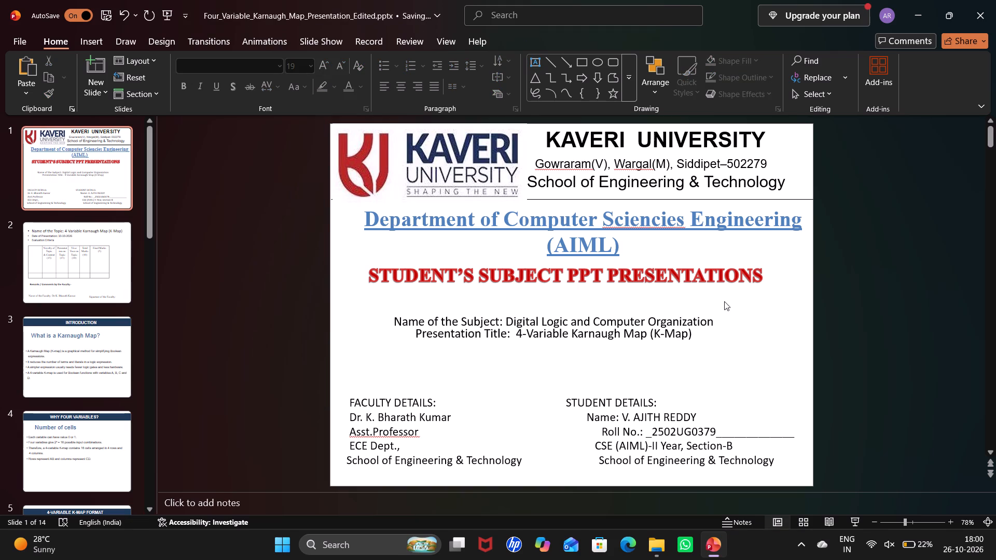
Split the subject text on the title slide so that "Presentation Title" begins a new paragraph below "Name of the Subject".
left_click(717, 326)
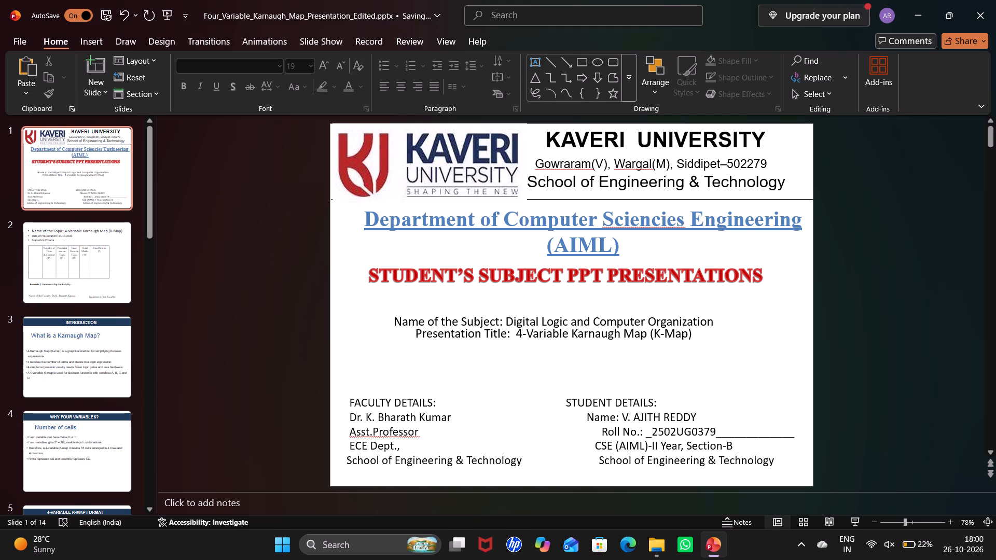
left_click(717, 319)
left_click(717, 328)
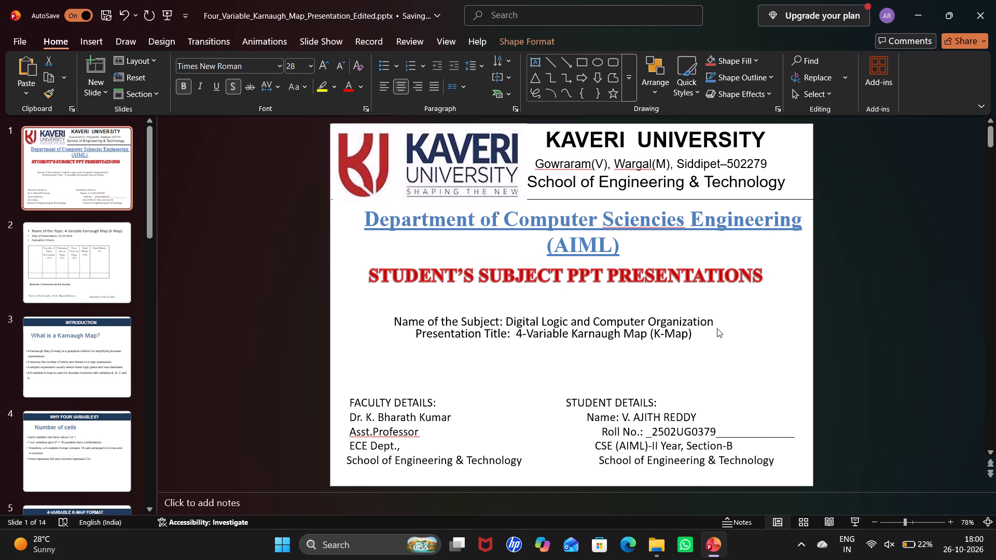
left_click(709, 346)
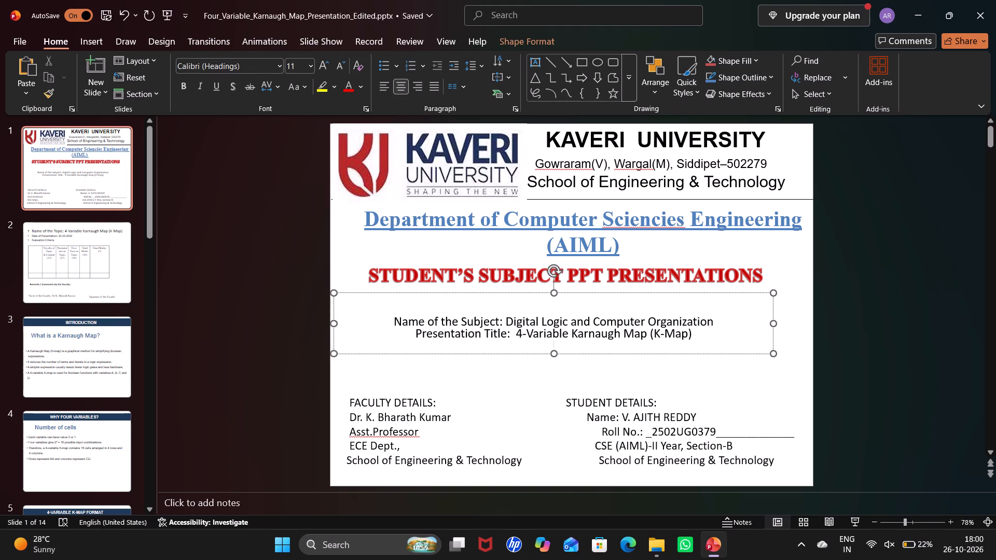
left_click(722, 317)
left_click(700, 332)
key("Left")
key("Left")
key("Left")
key("Left")
key("Left")
key("Left")
key("Left")
key("Left")
key("Left")
key("Left")
key("Left")
key("Left")
key("Left")
key("Left")
key("Left")
key("Left")
key("Left")
key("Left")
key("Left")
key("Left")
key("Left")
key("Left")
key("Left")
key("Left")
key("Left")
key("Left")
key("Left")
key("Left")
key("Left")
key("Left")
key("Left")
key("Return")
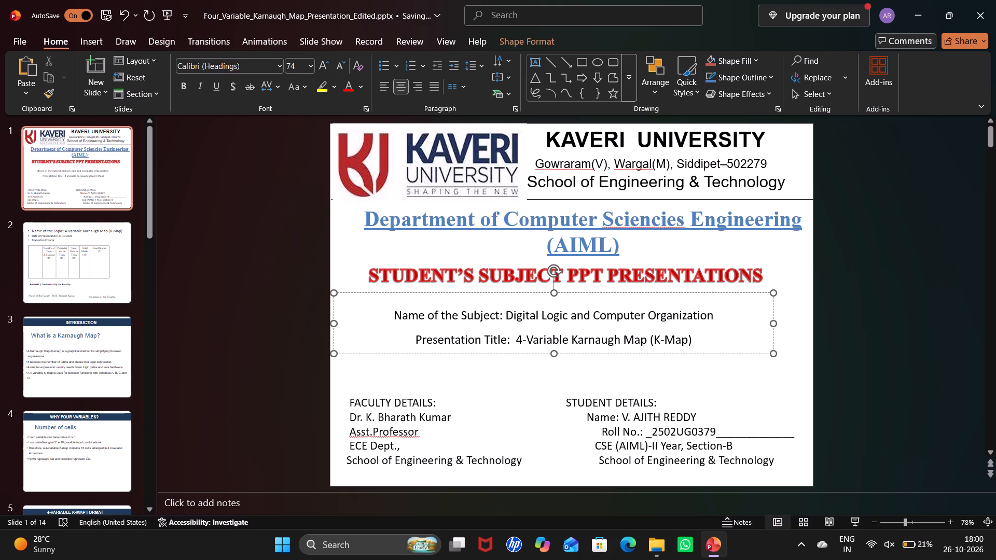
Change the Date of Presentation on slide 2 to 28-10-2026.
left_click(94, 246)
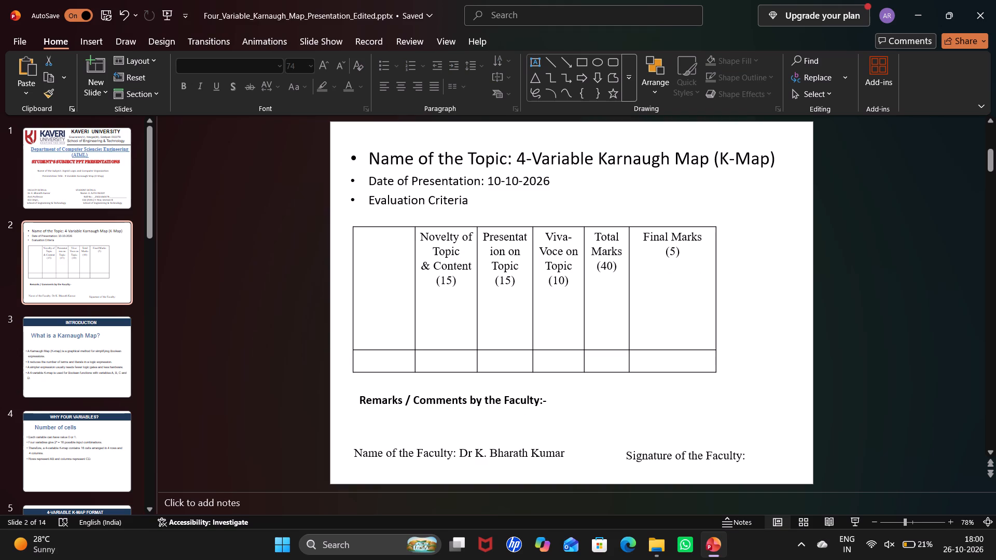
left_click(503, 180)
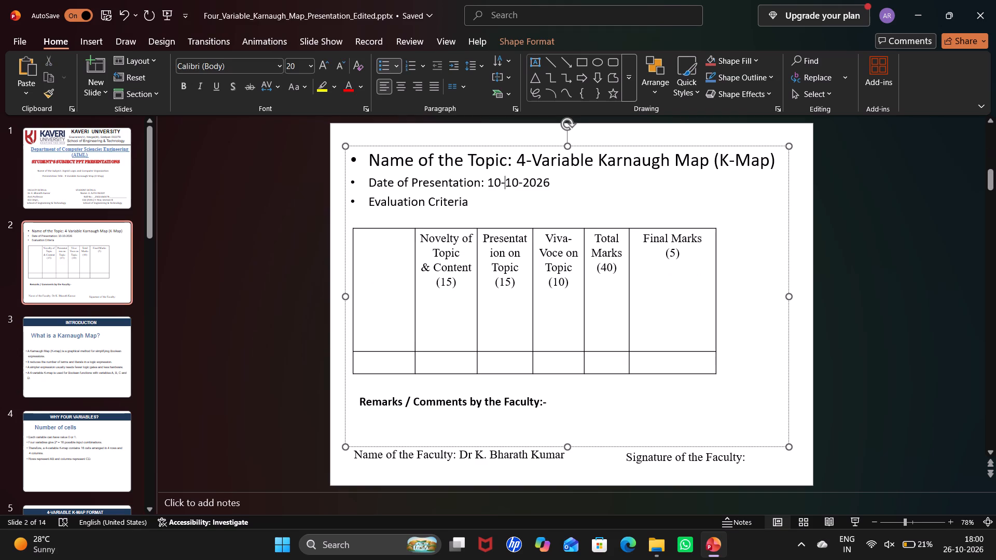
key("BackSpace")
key("BackSpace")
key("BackSpace")
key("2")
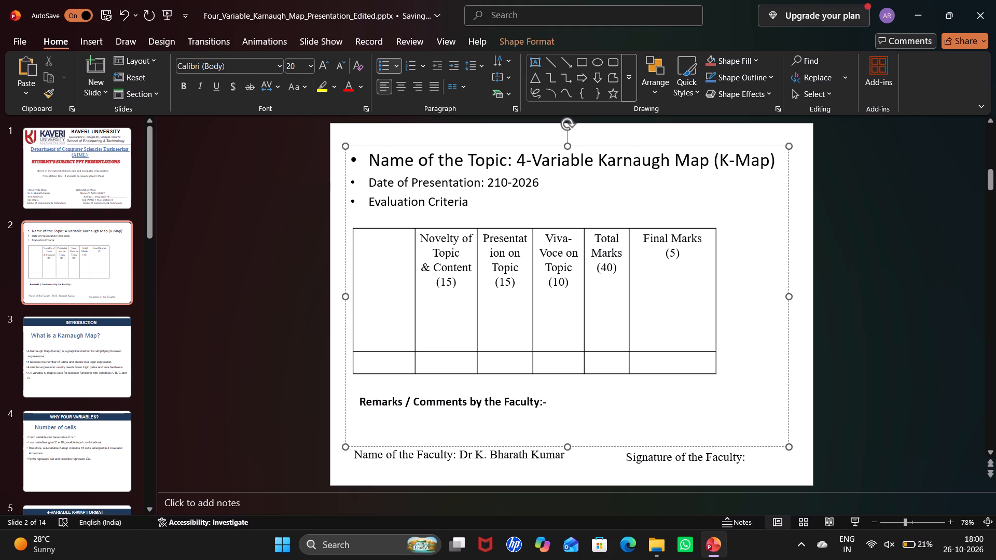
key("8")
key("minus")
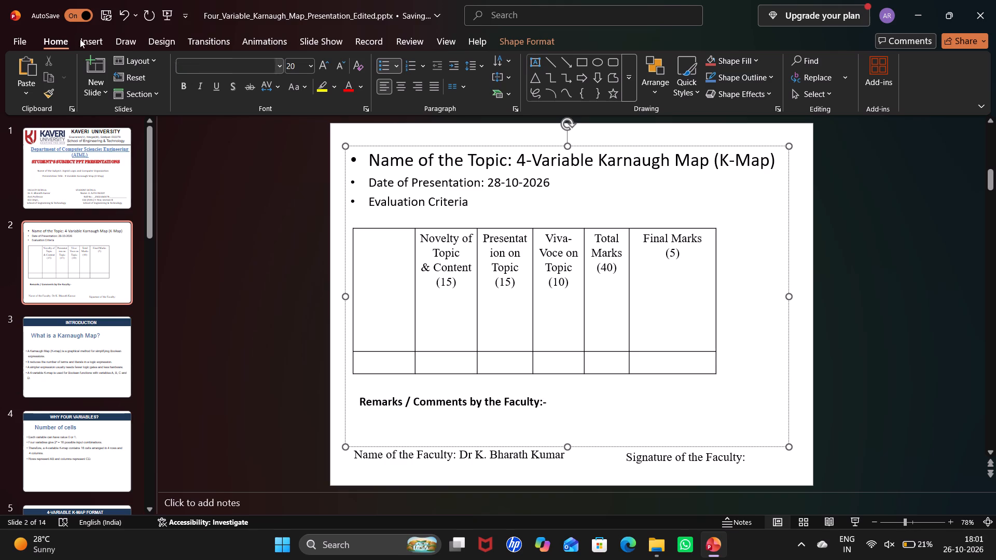
Open the Downloads copy of Four_Variable_Karnaugh_Map_Presentation_Edited.pptx from the recent files and look through its slide thumbnails.
left_click(20, 37)
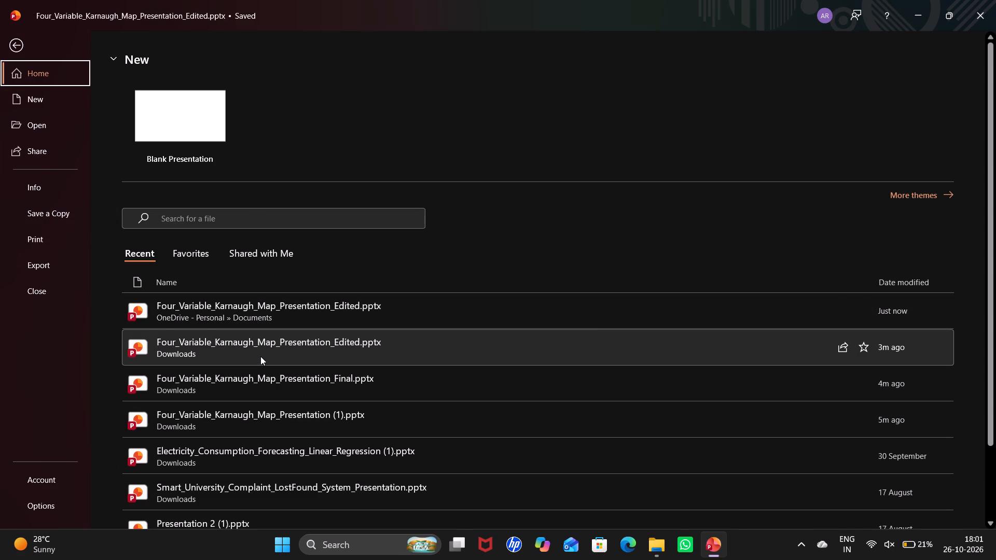
double_click(260, 356)
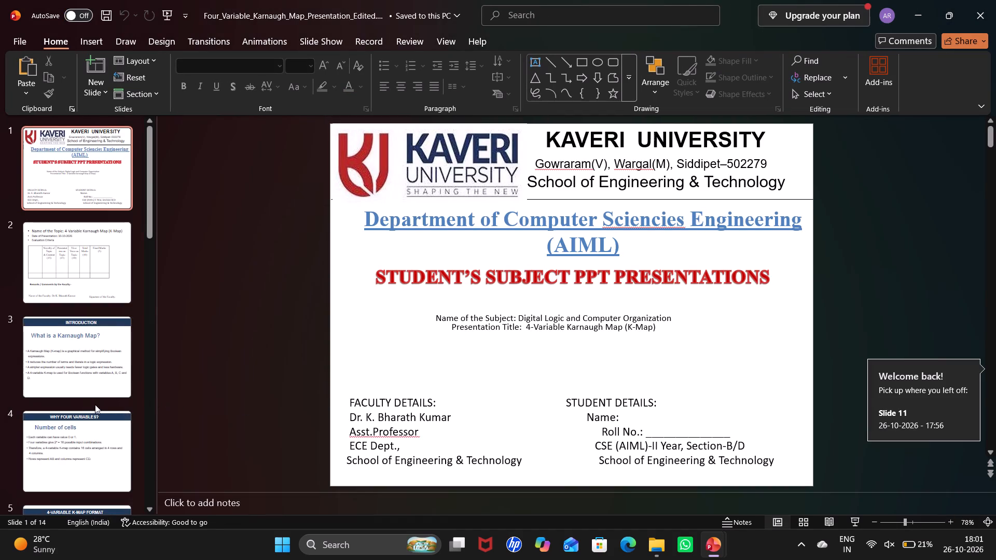
scroll(95, 404, "down", 11)
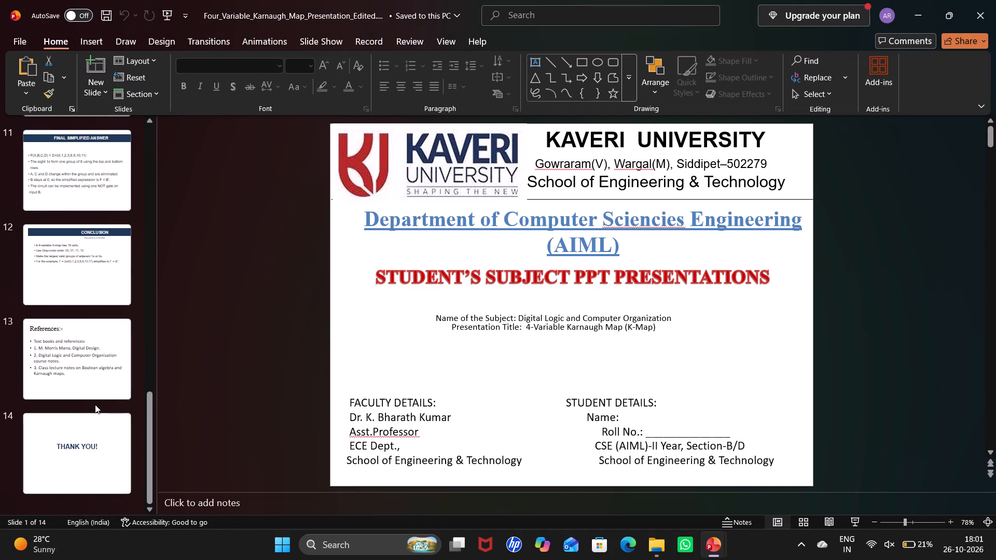
scroll(95, 404, "up", 2)
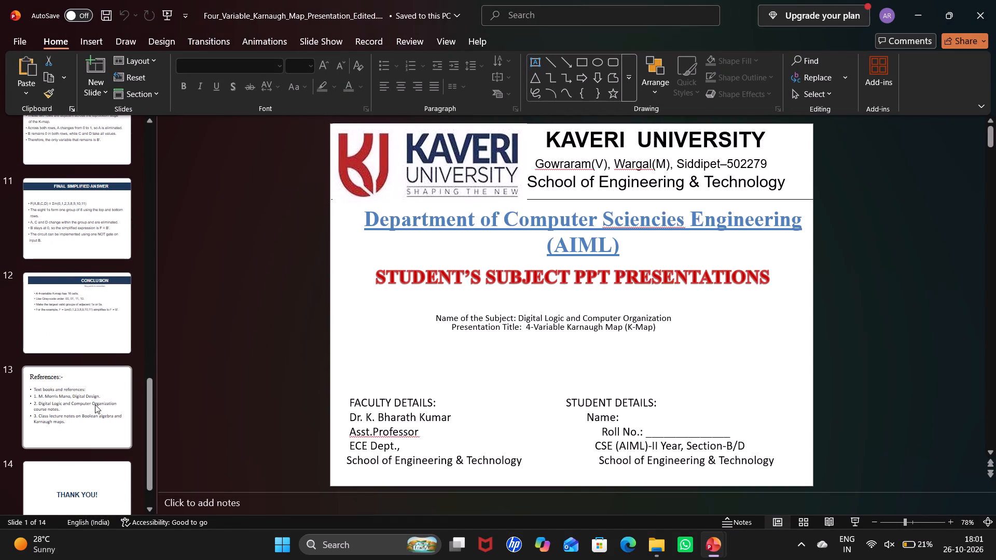
scroll(95, 404, "up", 1)
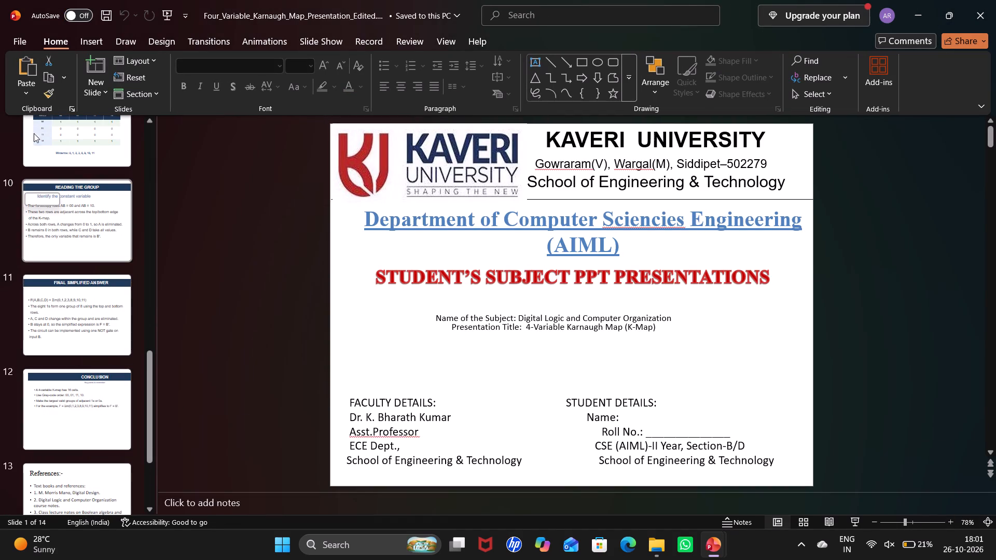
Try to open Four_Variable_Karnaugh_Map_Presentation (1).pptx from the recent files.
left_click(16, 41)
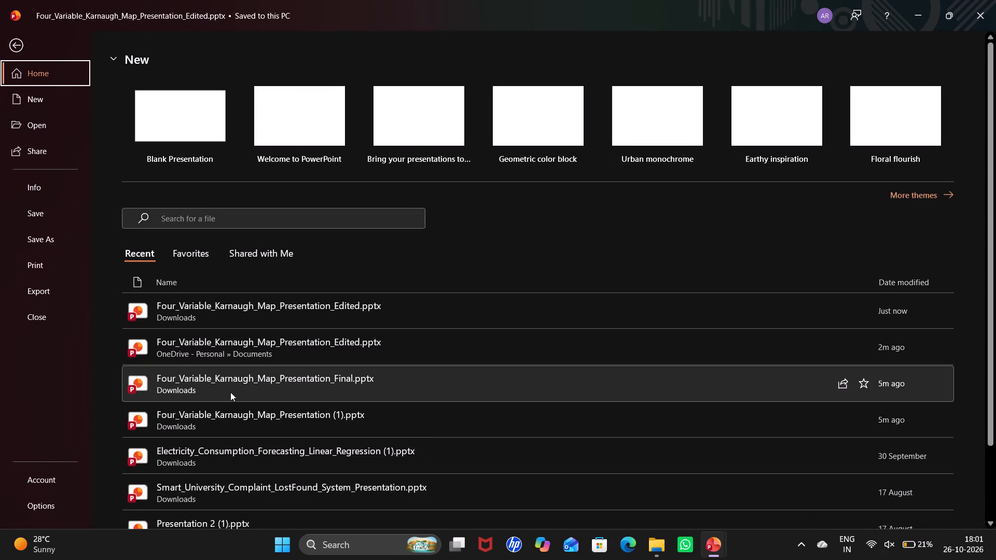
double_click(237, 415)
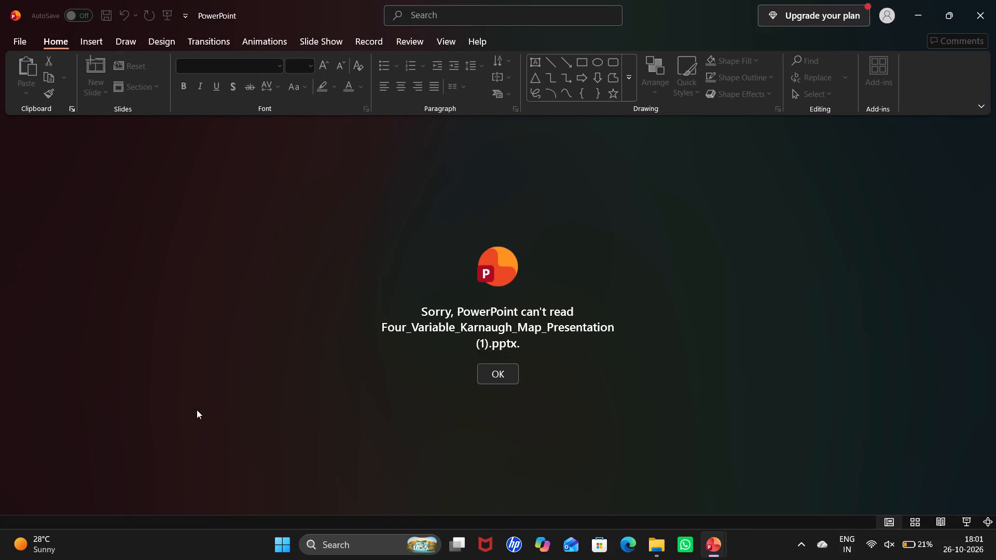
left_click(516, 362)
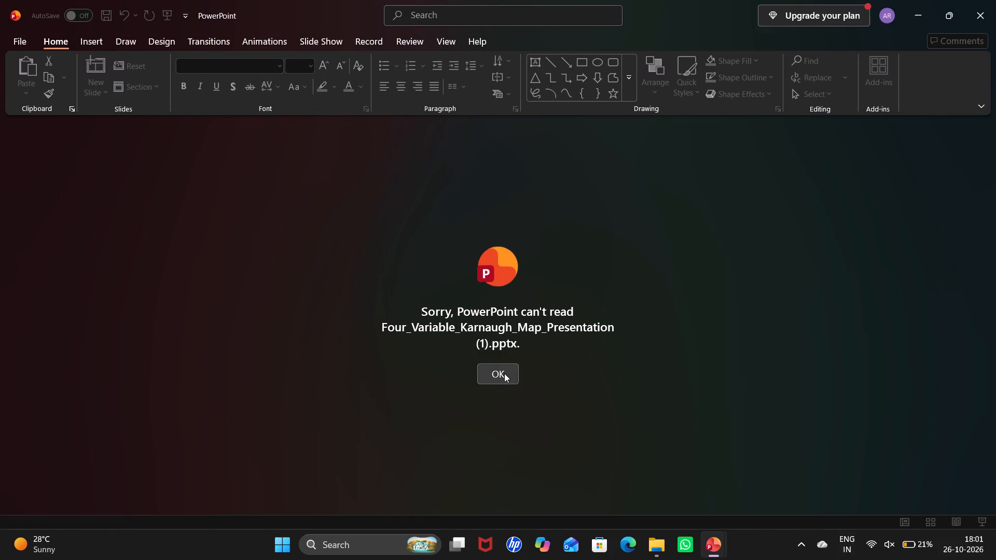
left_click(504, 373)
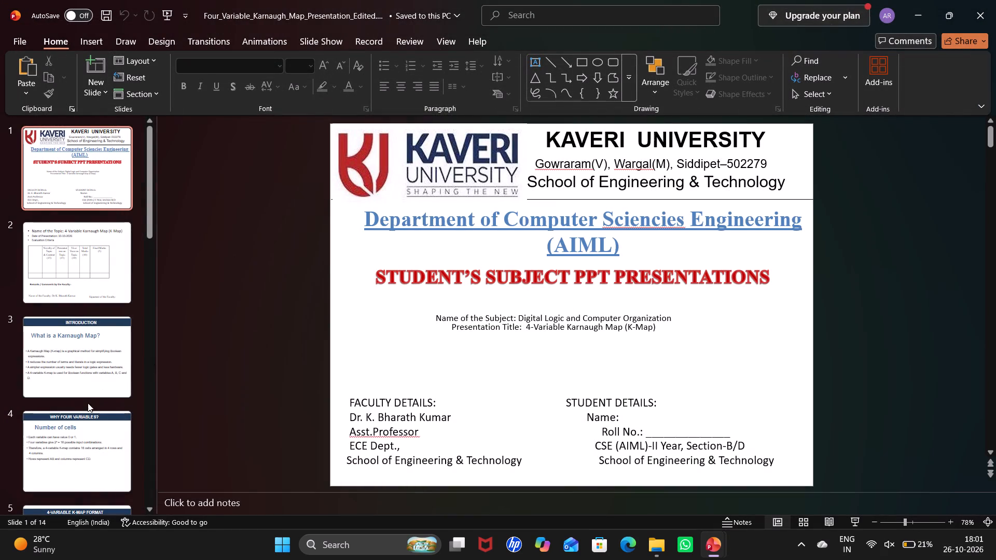
Look through the final slide thumbnails of the Downloads copy of the Edited presentation.
scroll(77, 401, "right", 1)
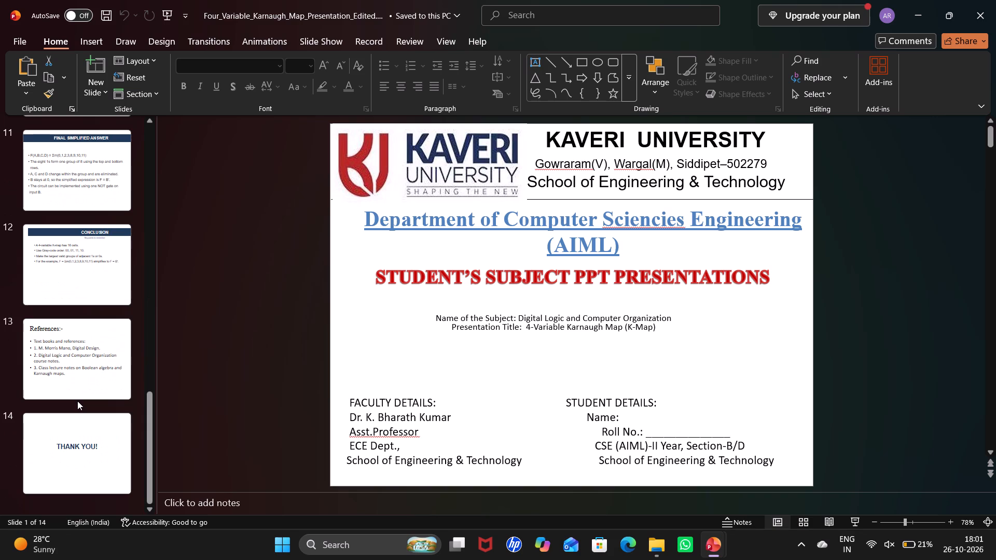
scroll(77, 401, "right", 1)
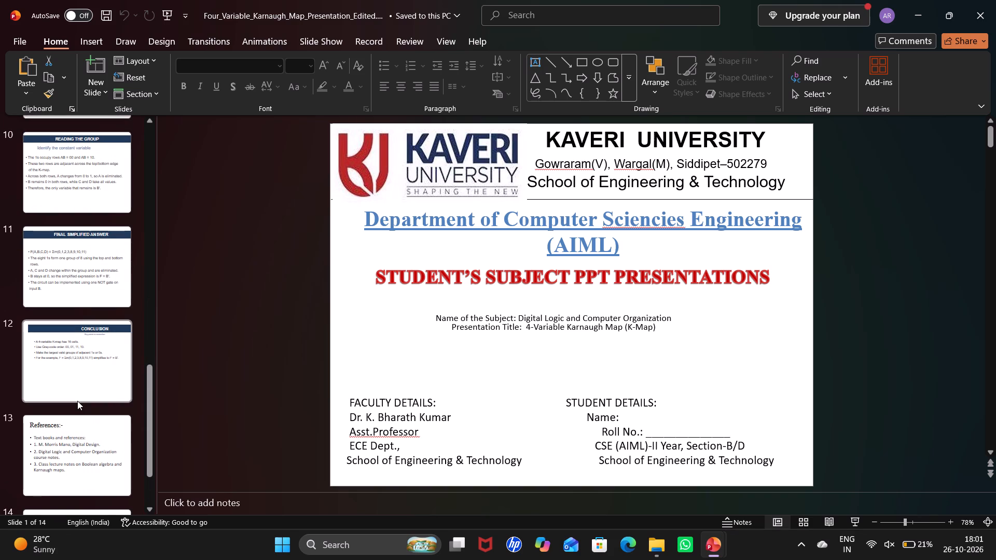
scroll(77, 401, "right", 1)
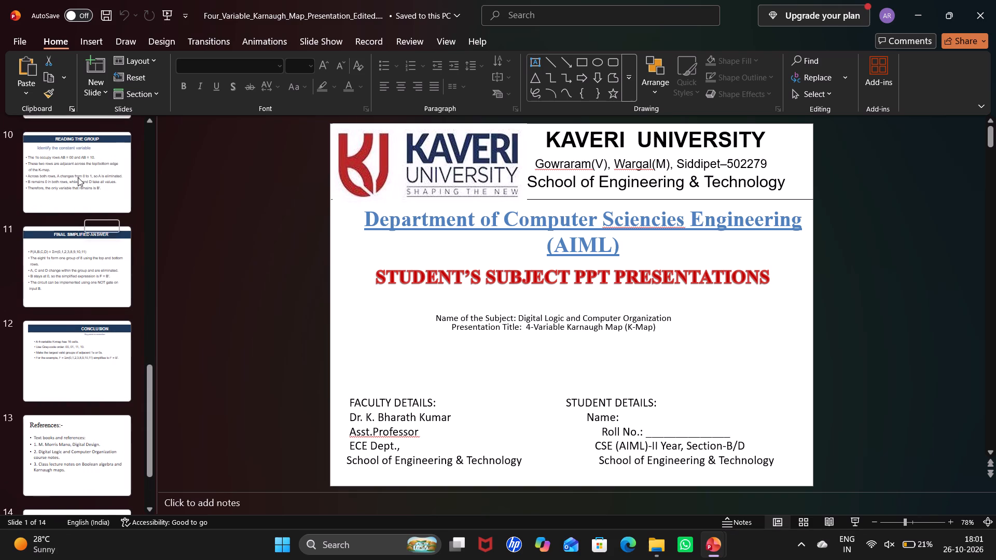
Return to the OneDrive copy of Four_Variable_Karnaugh_Map_Presentation_Edited.pptx and examine its slide thumbnails through the closing slides.
left_click(23, 40)
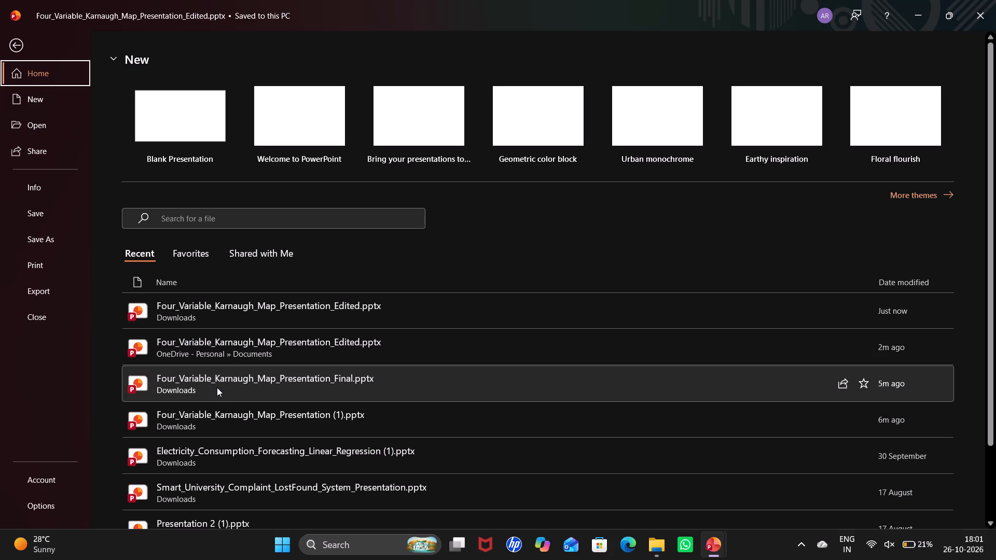
double_click(236, 351)
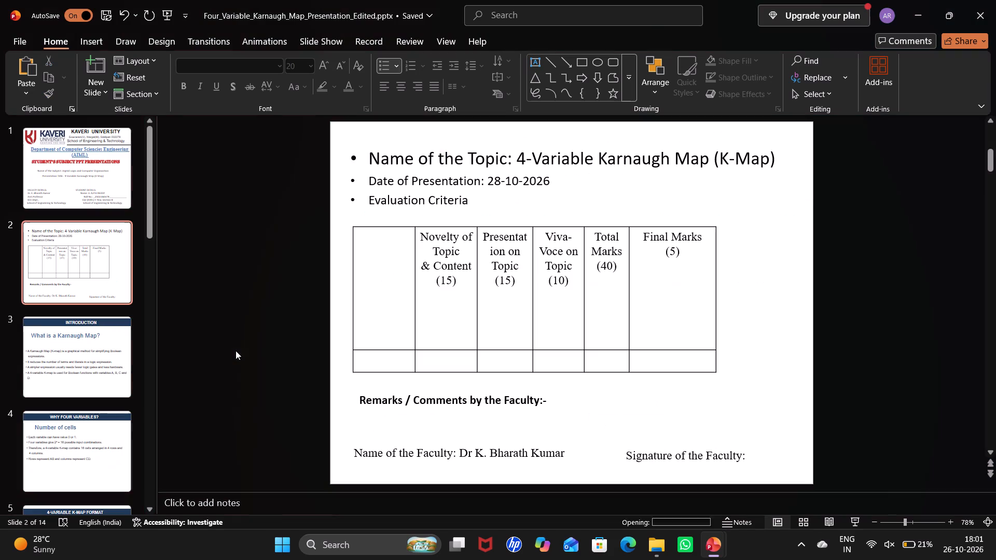
scroll(81, 404, "right", 1)
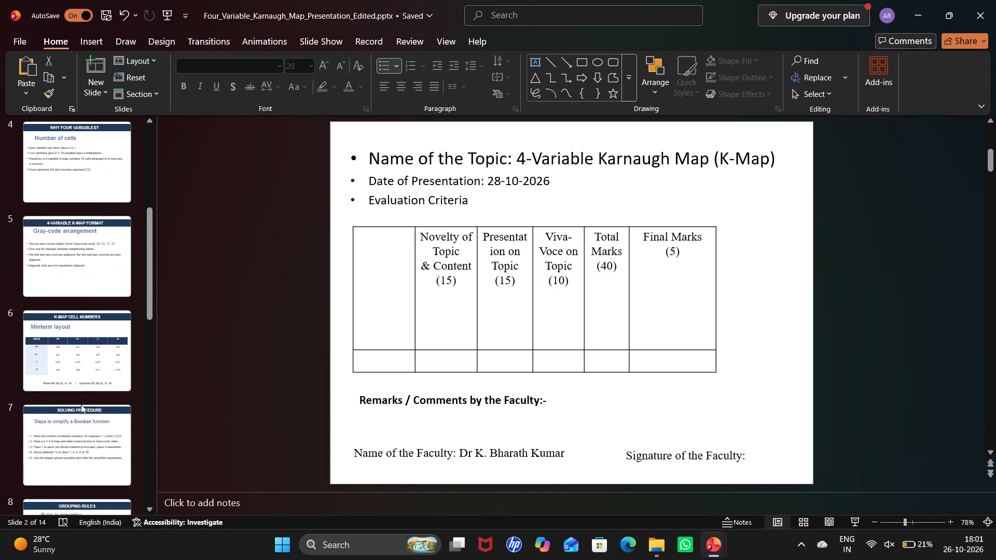
scroll(81, 404, "right", 1)
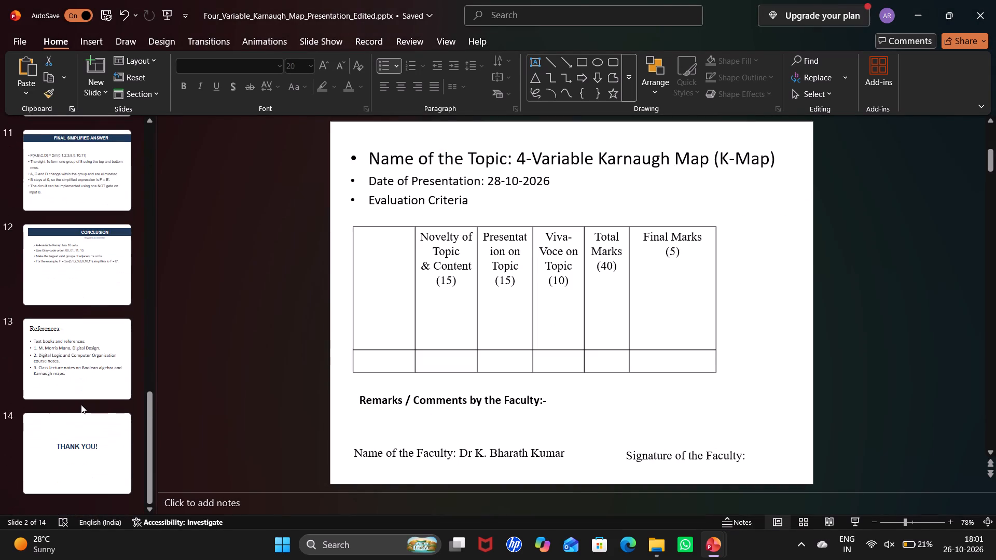
scroll(81, 404, "right", 1)
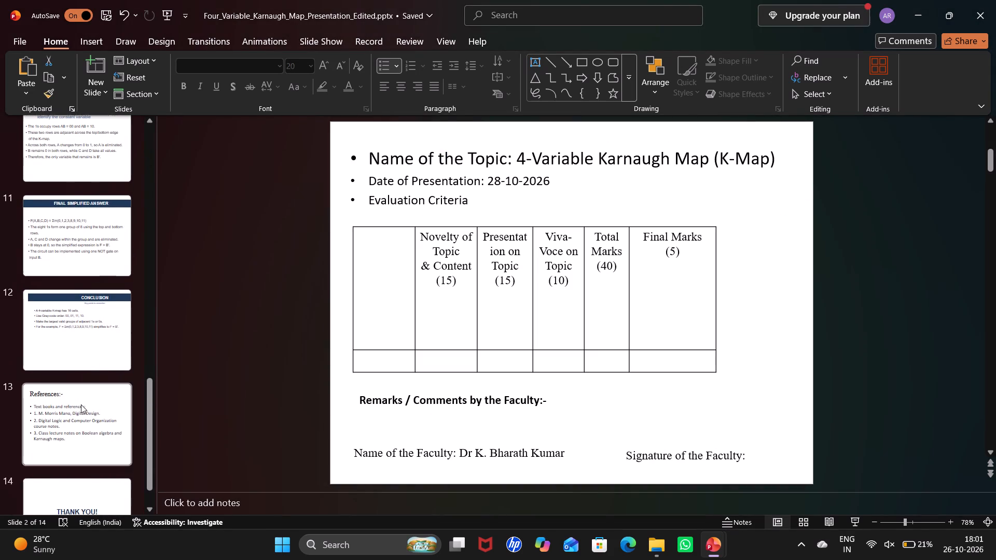
scroll(81, 404, "right", 2)
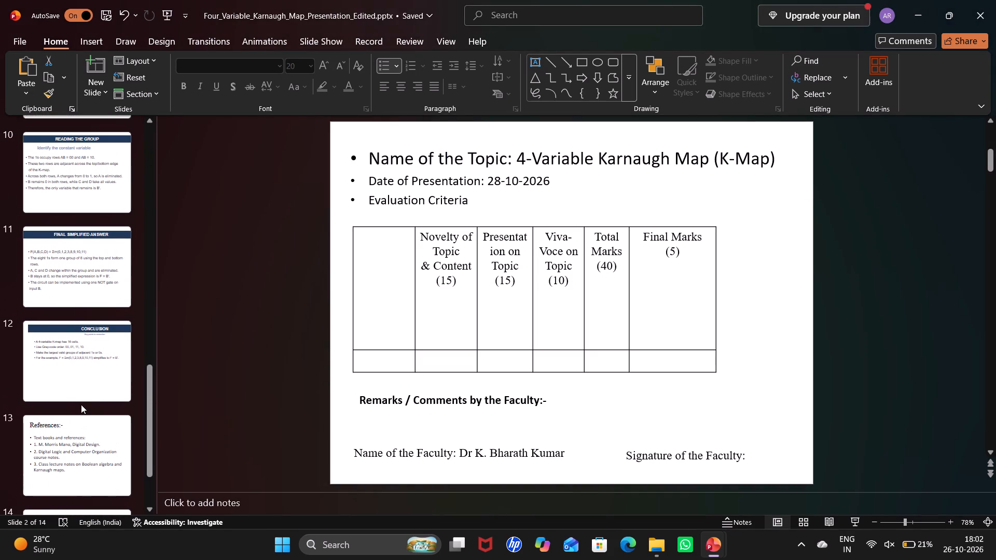
scroll(81, 404, "right", 2)
Open the Downloads copy of Four_Variable_Karnaugh_Map_Presentation_Edited.pptx from the recent files and look through its slide thumbnails to the end.
left_click(18, 38)
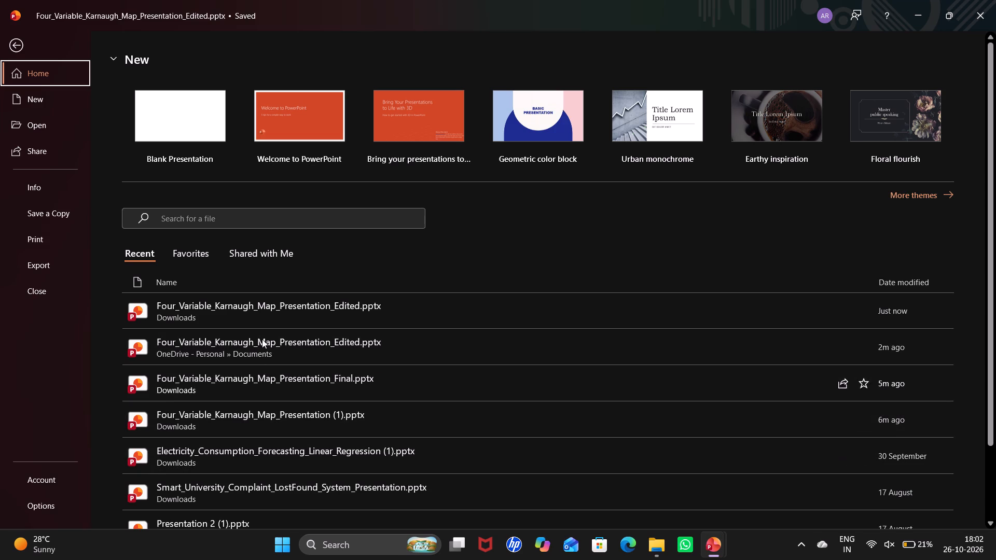
double_click(285, 321)
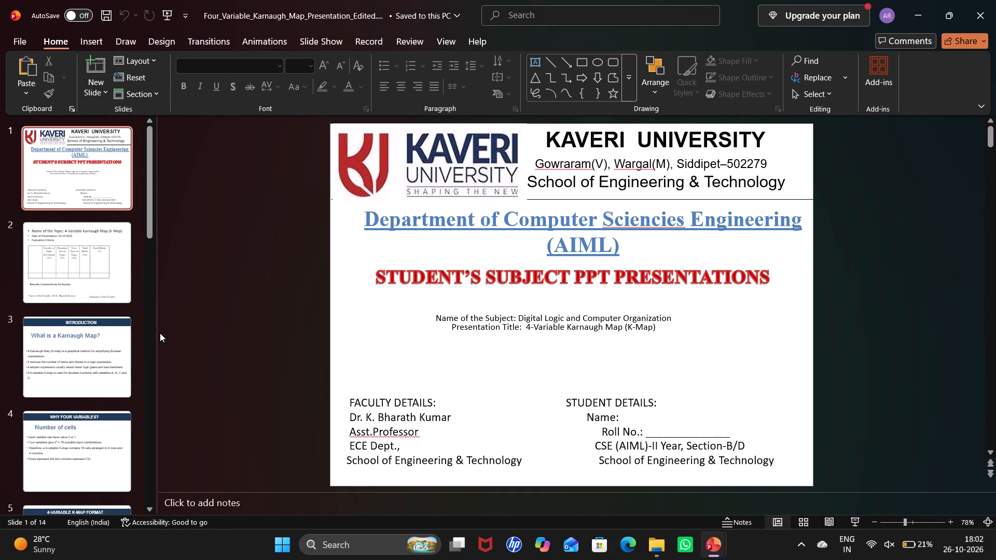
scroll(92, 369, "down", 4)
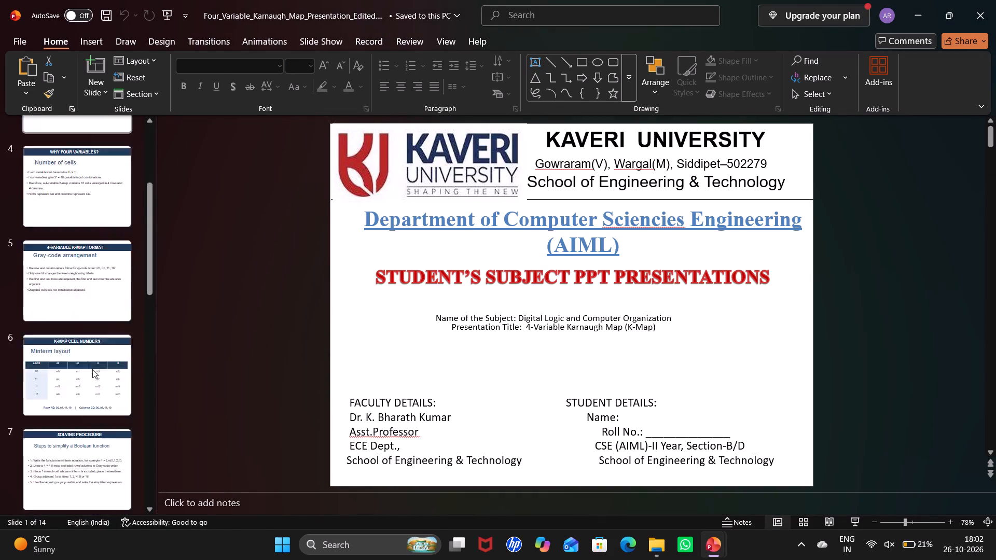
scroll(92, 369, "down", 1)
scroll(92, 369, "right", 1)
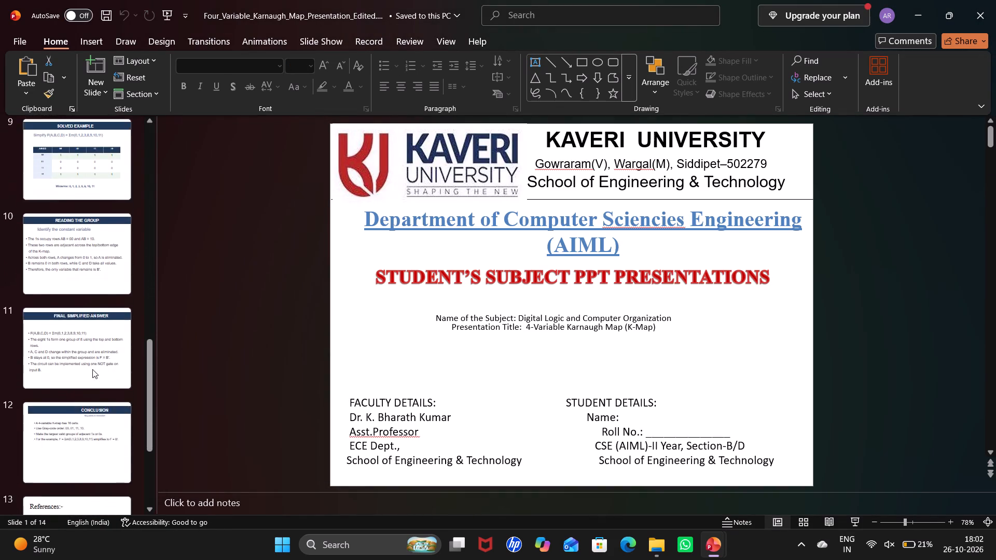
scroll(92, 369, "right", 2)
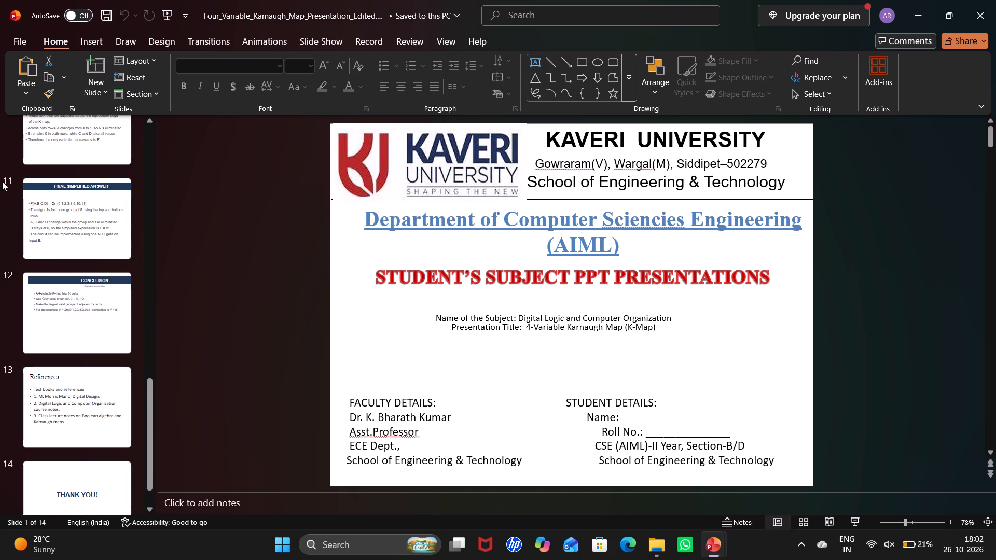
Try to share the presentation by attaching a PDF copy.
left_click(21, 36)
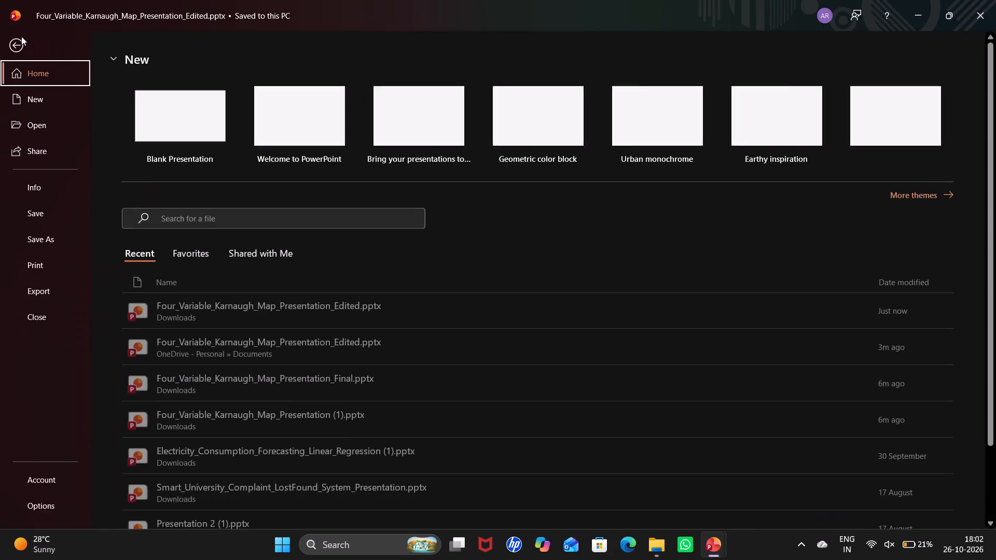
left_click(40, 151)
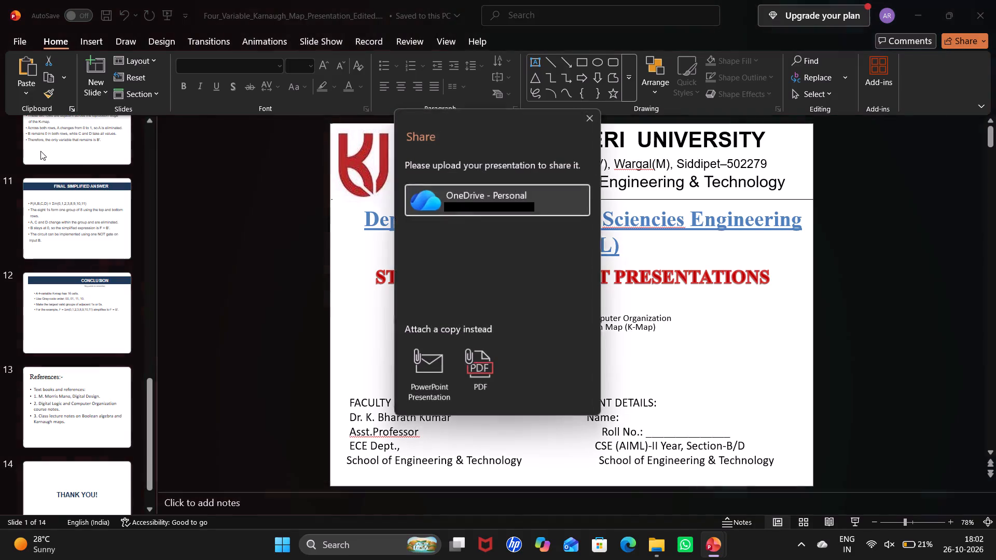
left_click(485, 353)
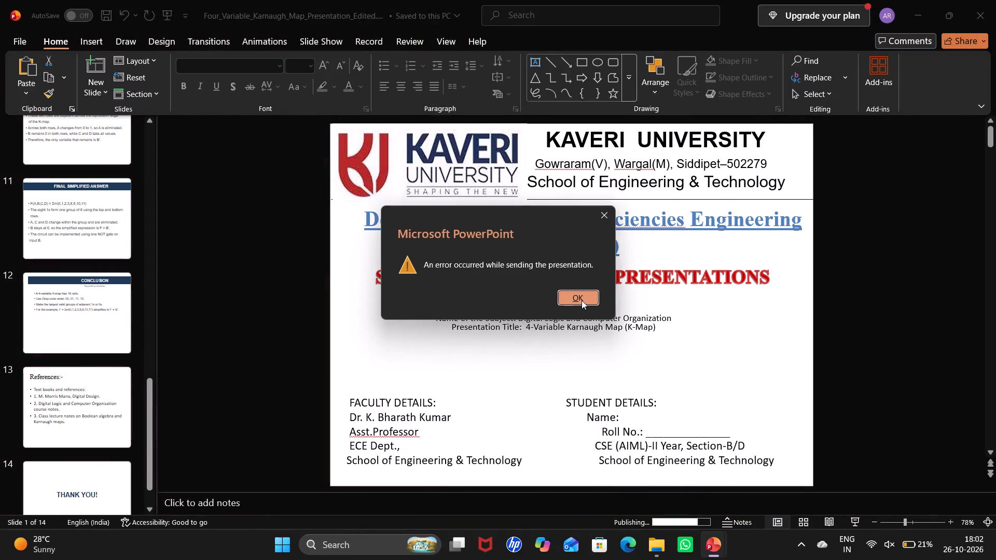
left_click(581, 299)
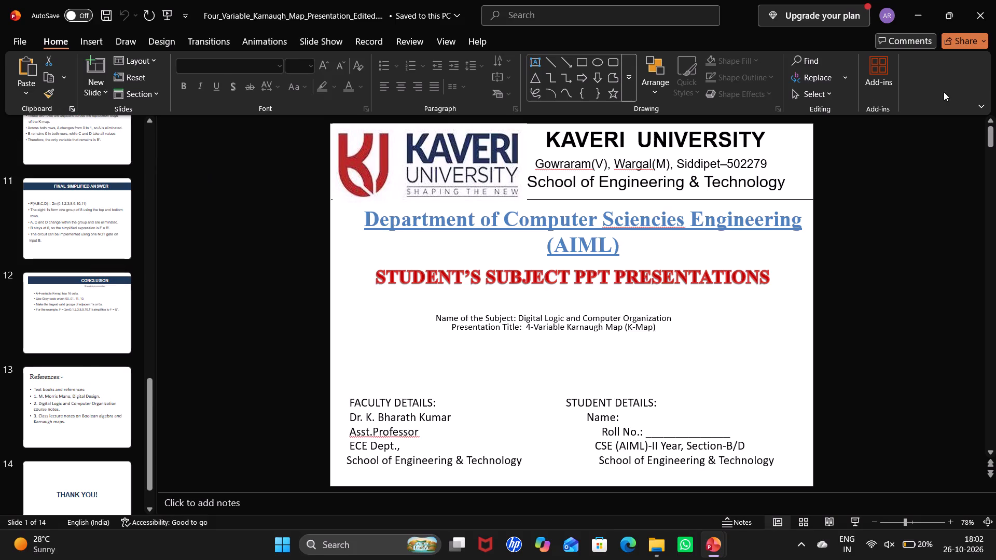
Upload the presentation to the personal OneDrive account for sharing.
left_click(966, 39)
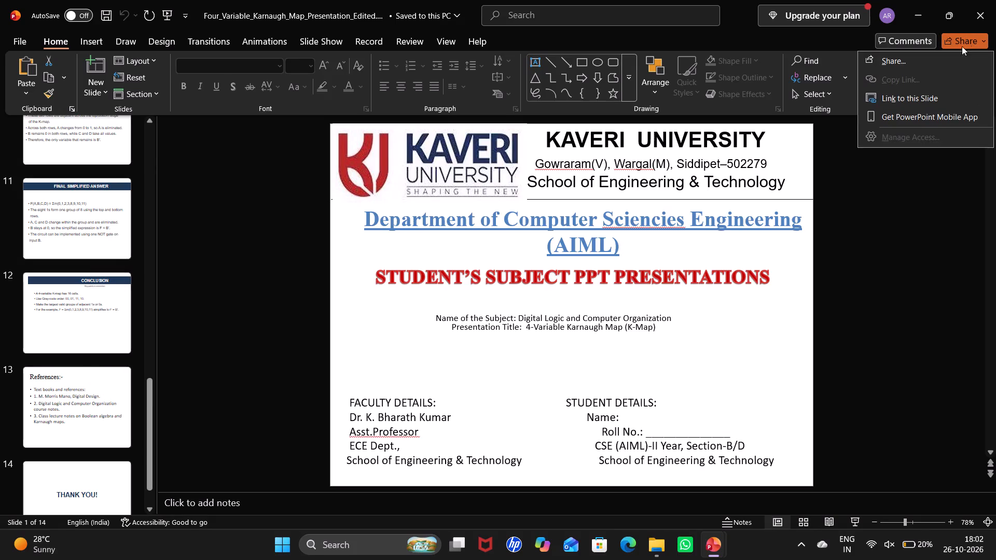
left_click(904, 61)
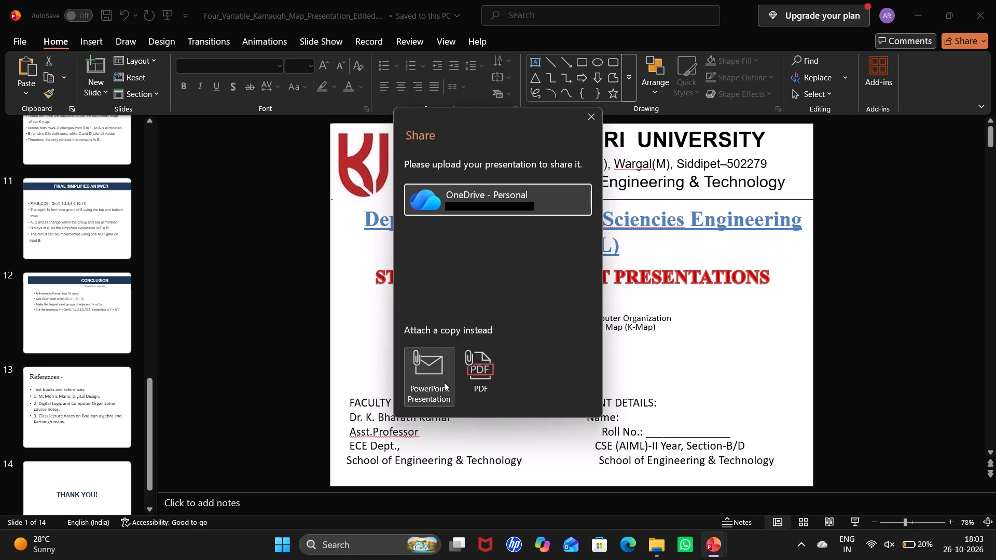
left_click(504, 194)
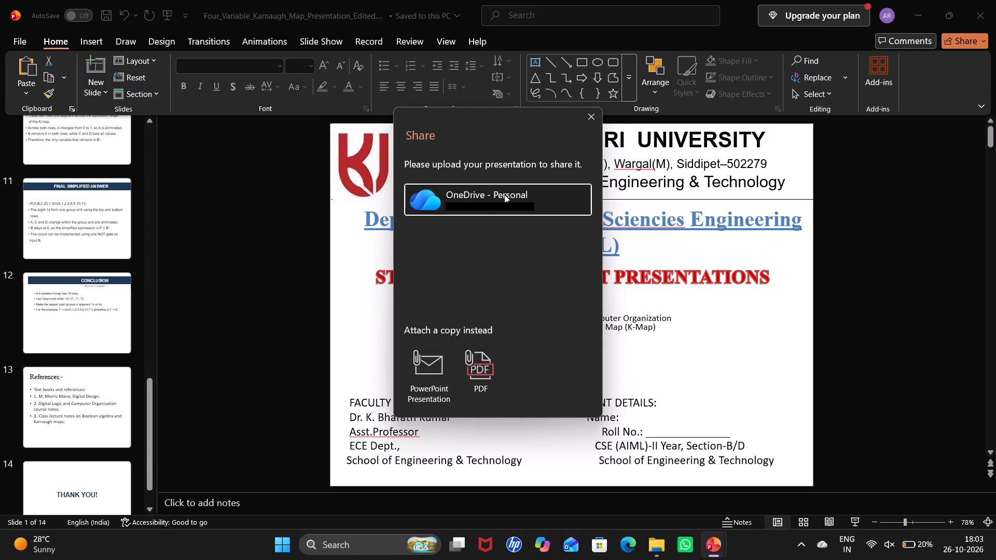
double_click(478, 368)
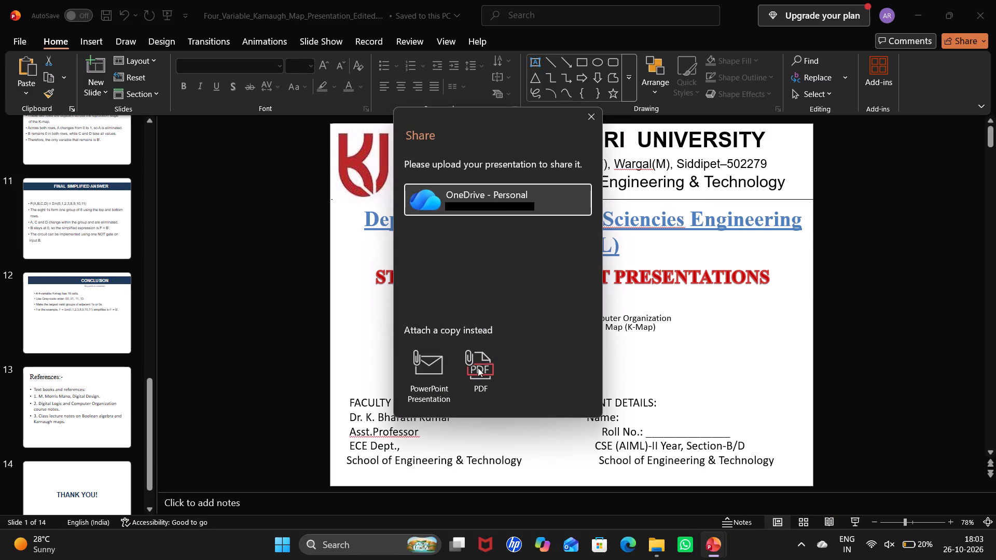
double_click(478, 368)
left_click(478, 368)
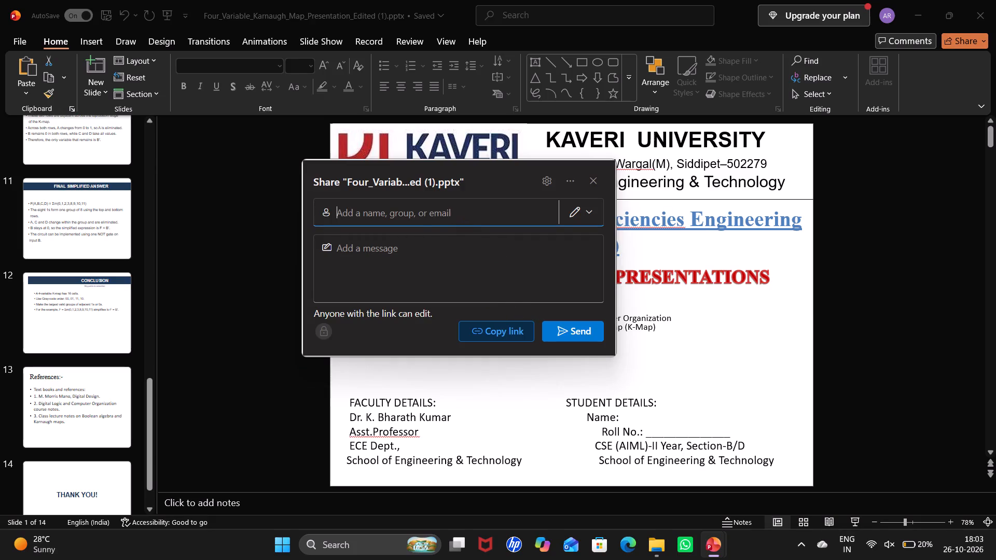
Share the uploaded presentation with the suggested contact as an editable link and close the sharing dialog.
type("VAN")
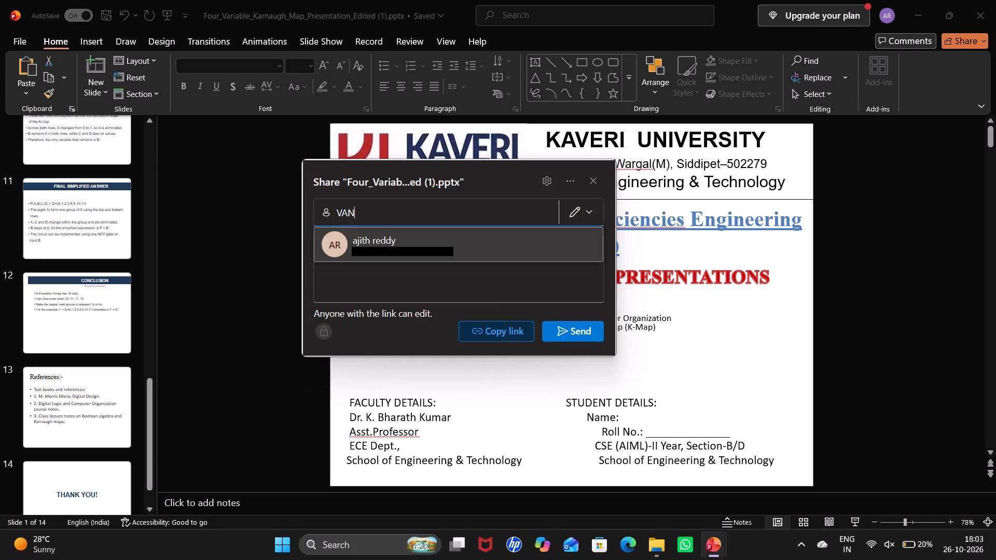
left_click(453, 248)
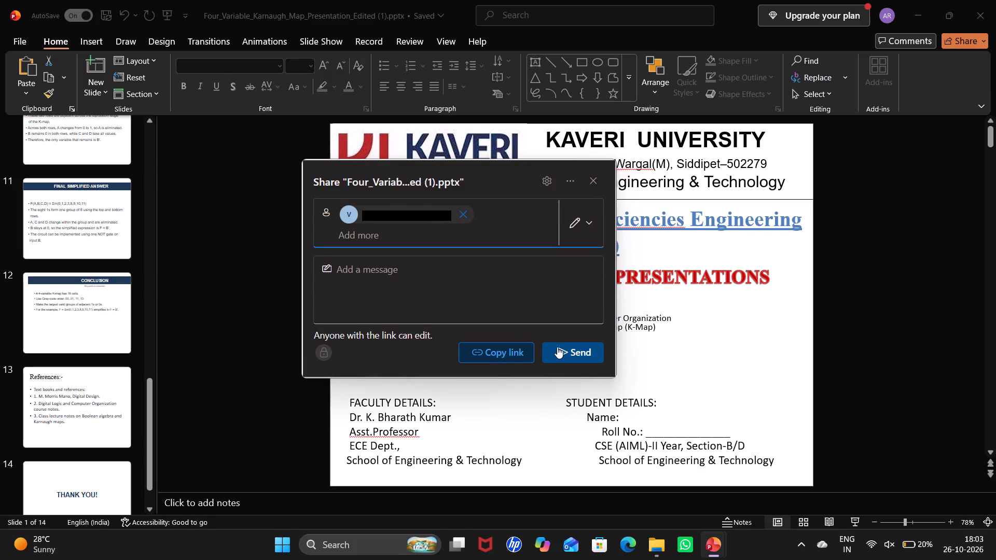
left_click(561, 356)
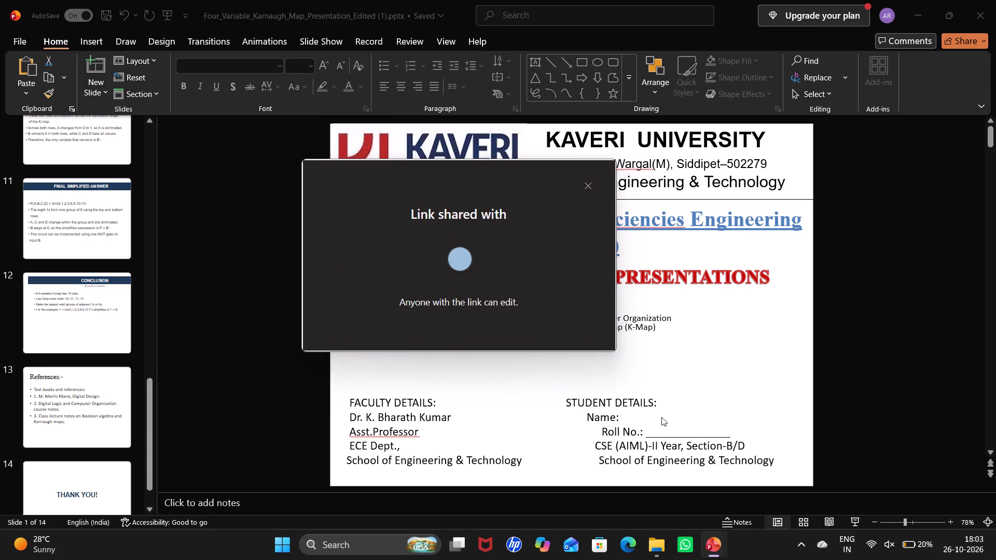
left_click(587, 182)
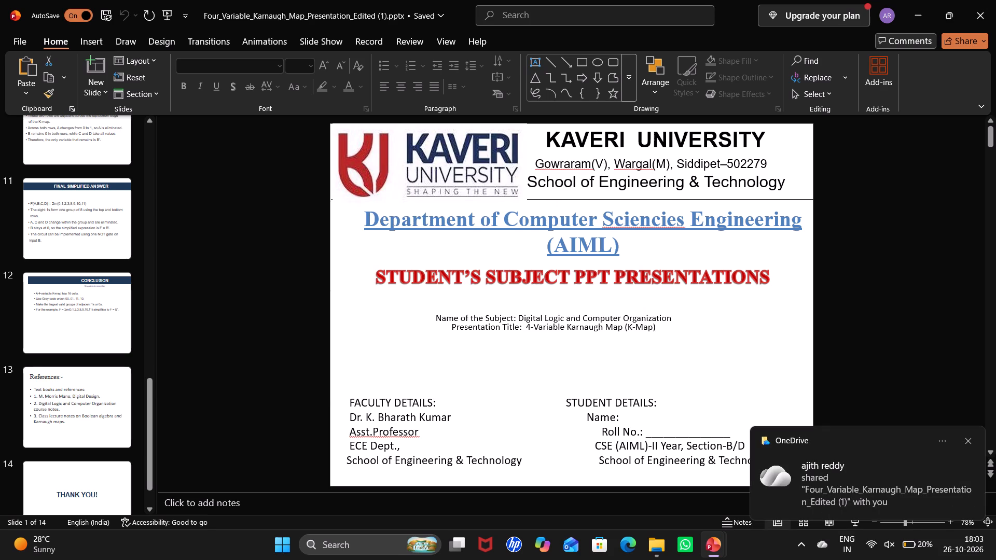
Enter the student's name after "Name:" in the student details on the title slide.
left_click(625, 415)
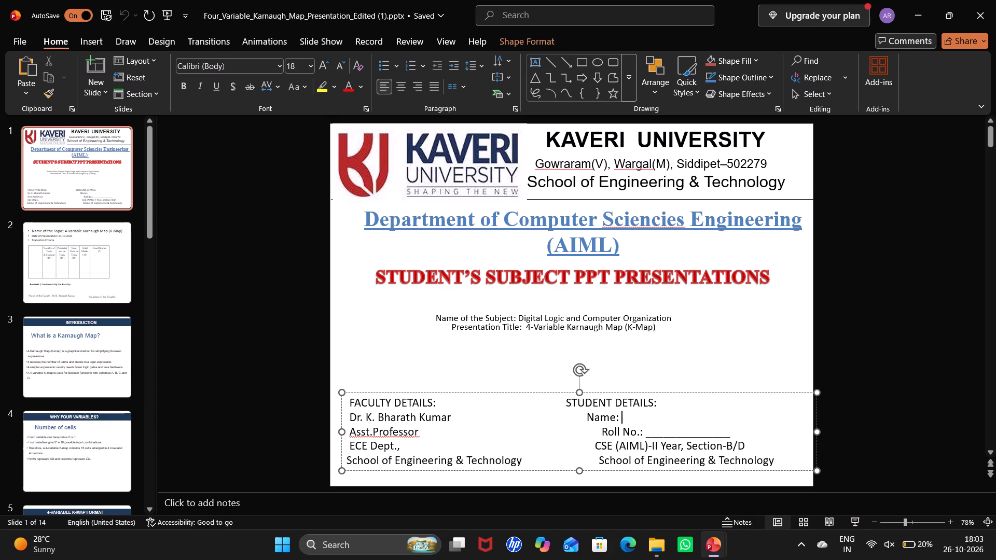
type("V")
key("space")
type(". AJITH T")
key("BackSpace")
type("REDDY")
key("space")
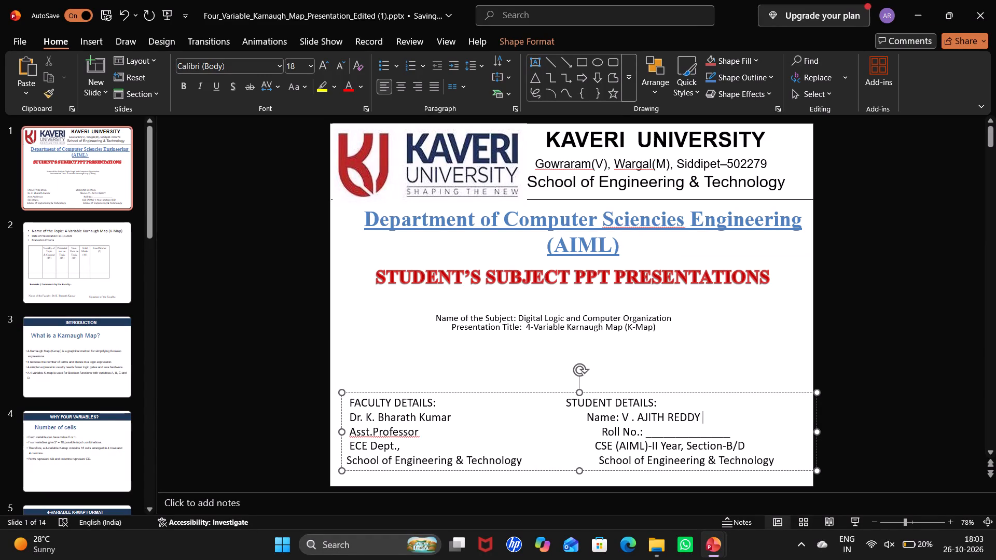
Enter the student's roll number on the "Roll No.:" line of the title slide.
left_click(671, 436)
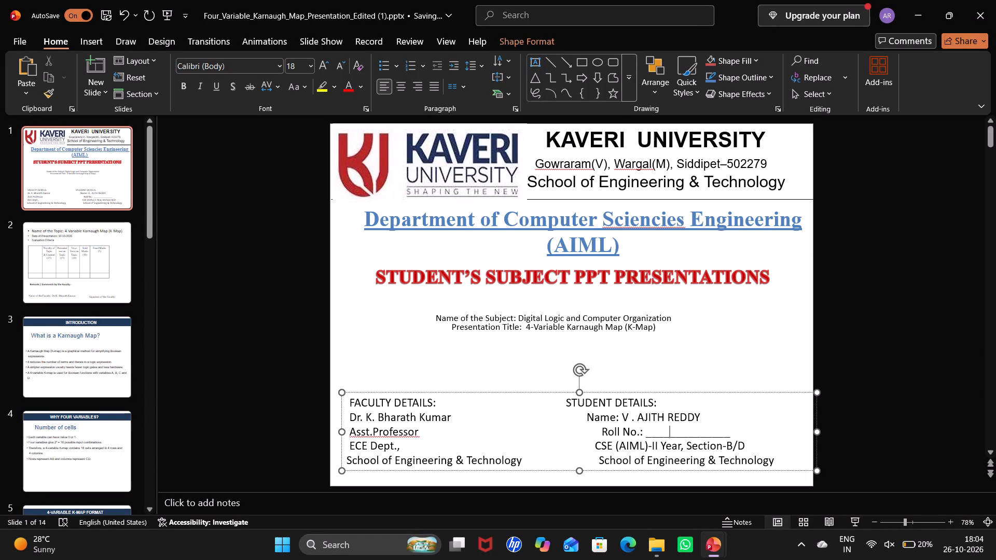
left_click(654, 433)
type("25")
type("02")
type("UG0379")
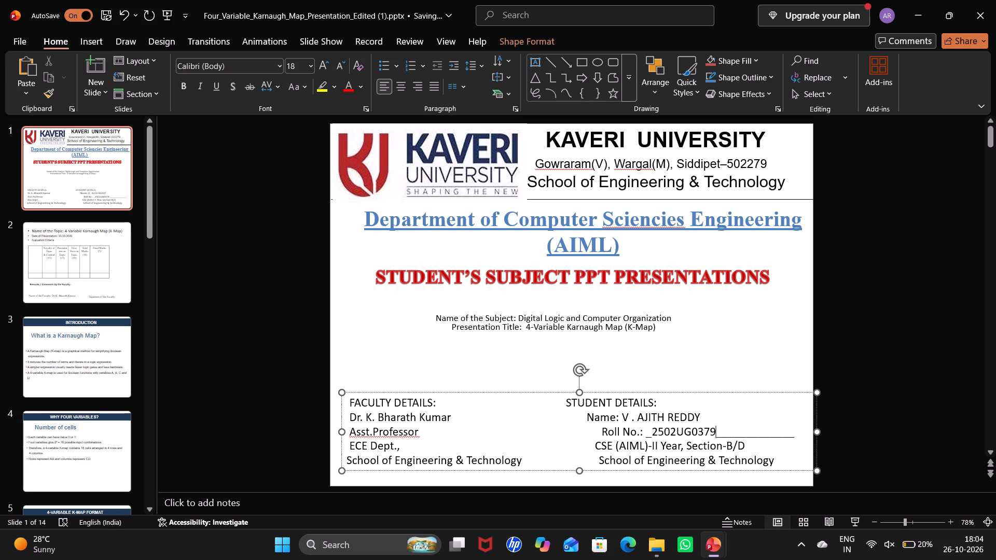
Shorten the section entry in the student details from "Section-B/D" to "Section-B".
left_click(751, 450)
key("BackSpace")
key("BackSpace")
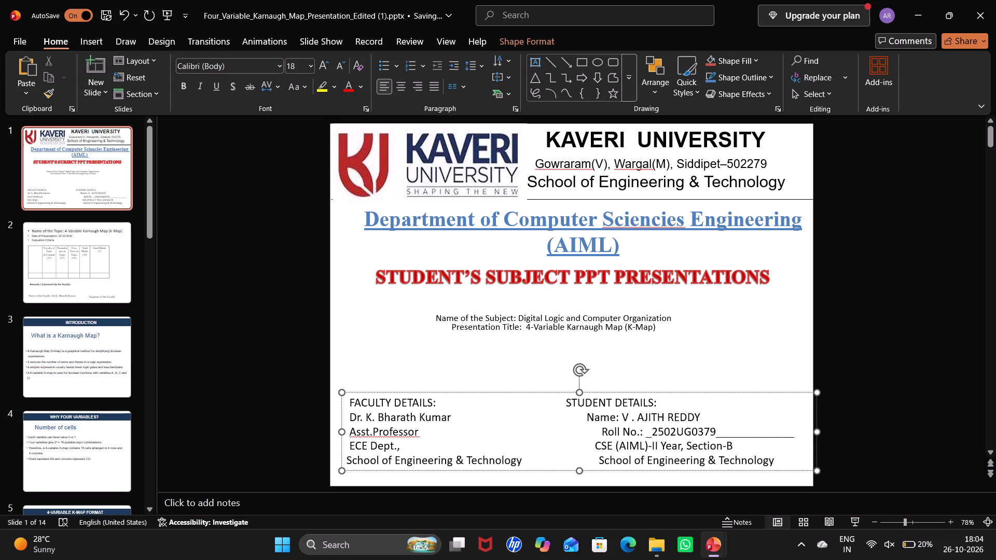
Set the font size of the subject name and presentation title lines on the title slide to 24.
left_click(667, 327)
left_click_drag(667, 327, 443, 319)
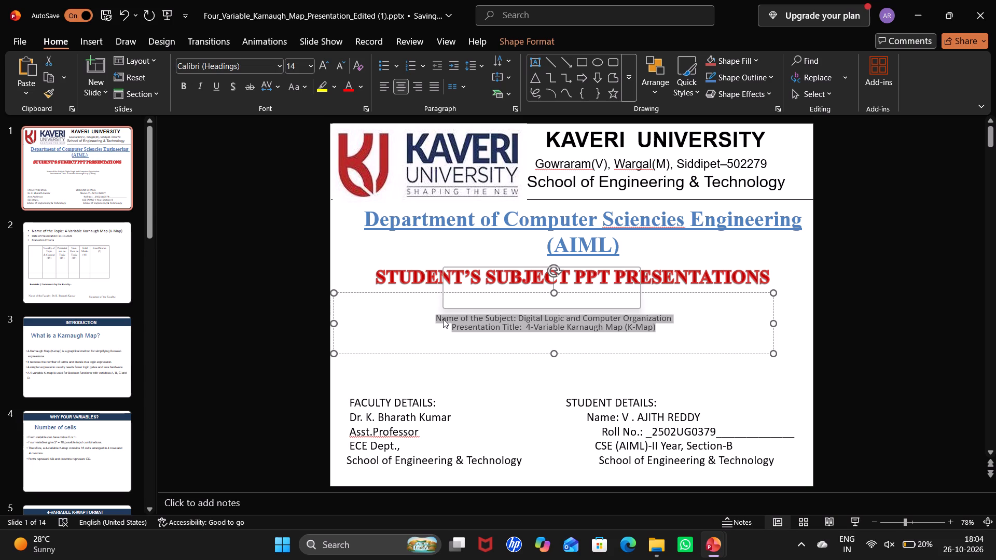
left_click(308, 66)
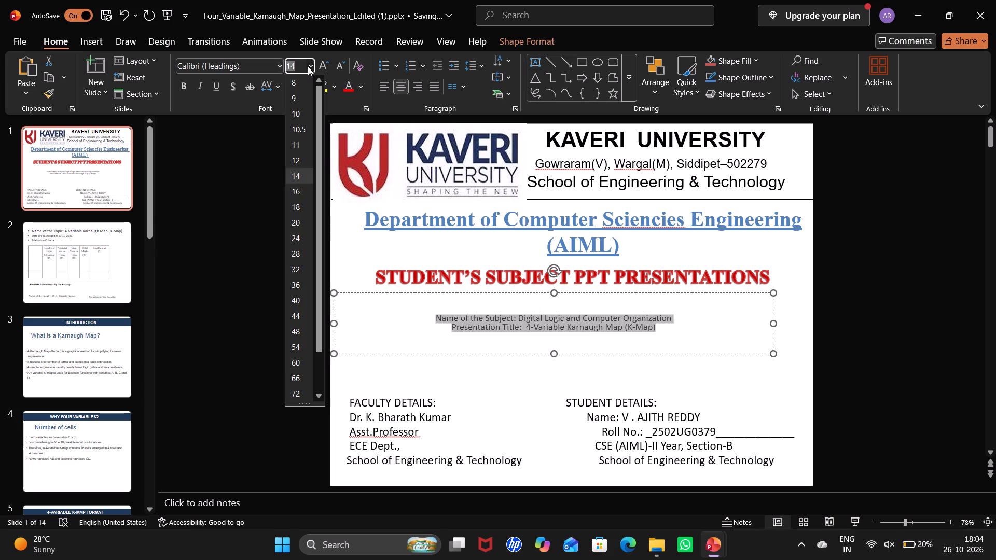
left_click(300, 236)
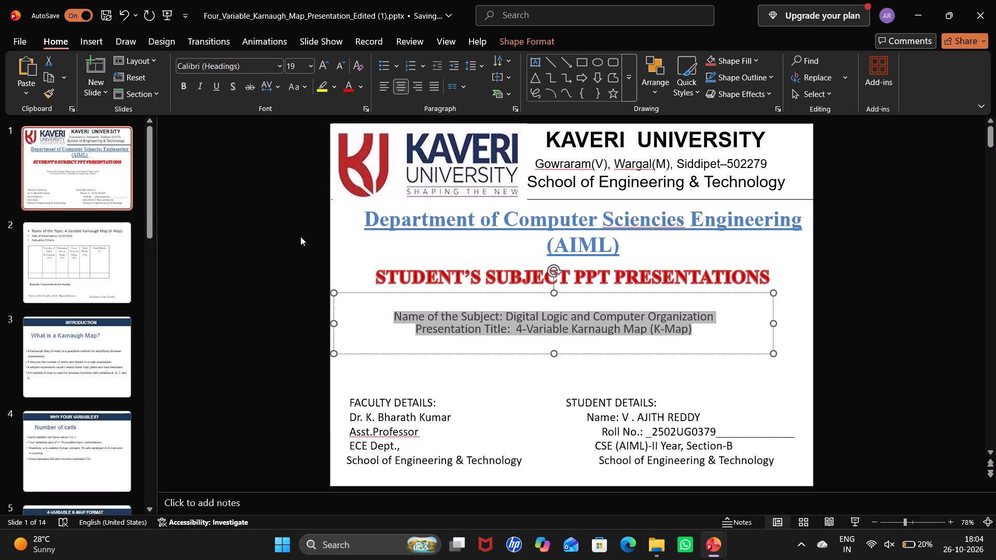
left_click(718, 319)
left_click(717, 332)
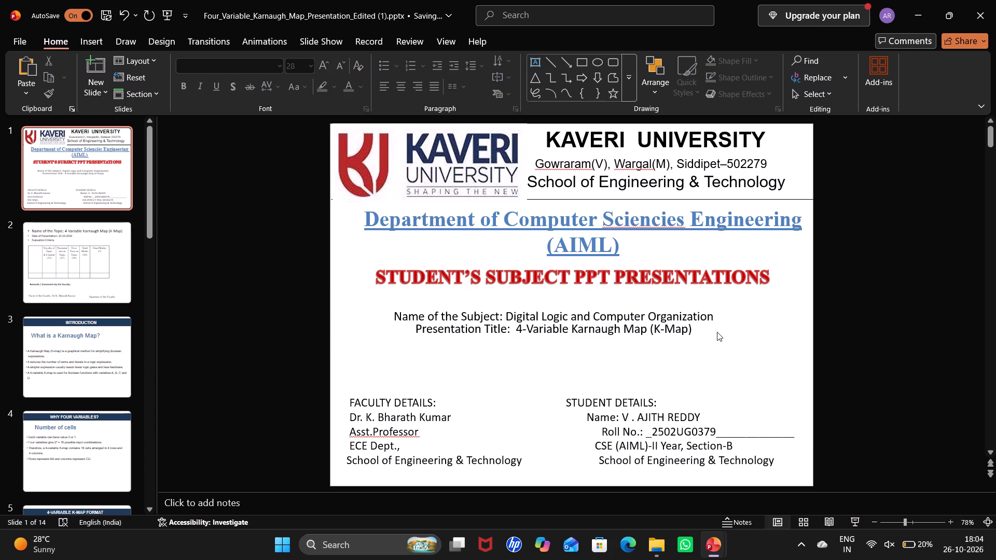
Insert a blank line between the subject name and the presentation title on the title slide.
left_click(699, 335)
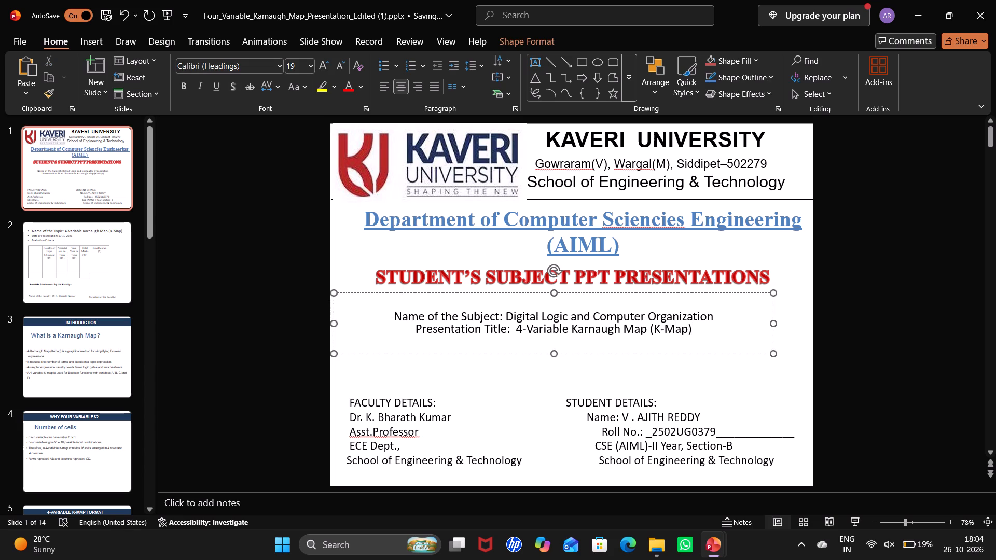
left_click(407, 329)
key("Return")
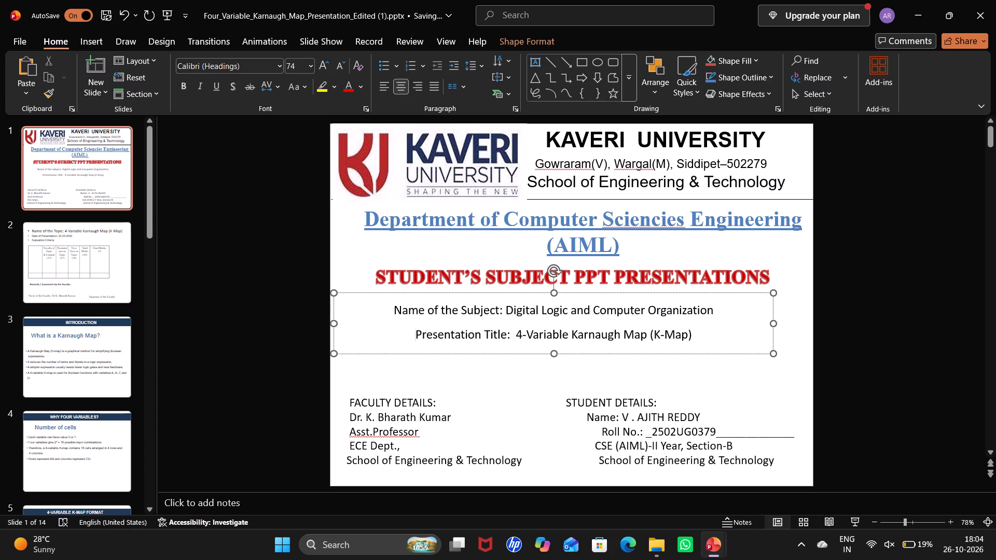
left_click(455, 381)
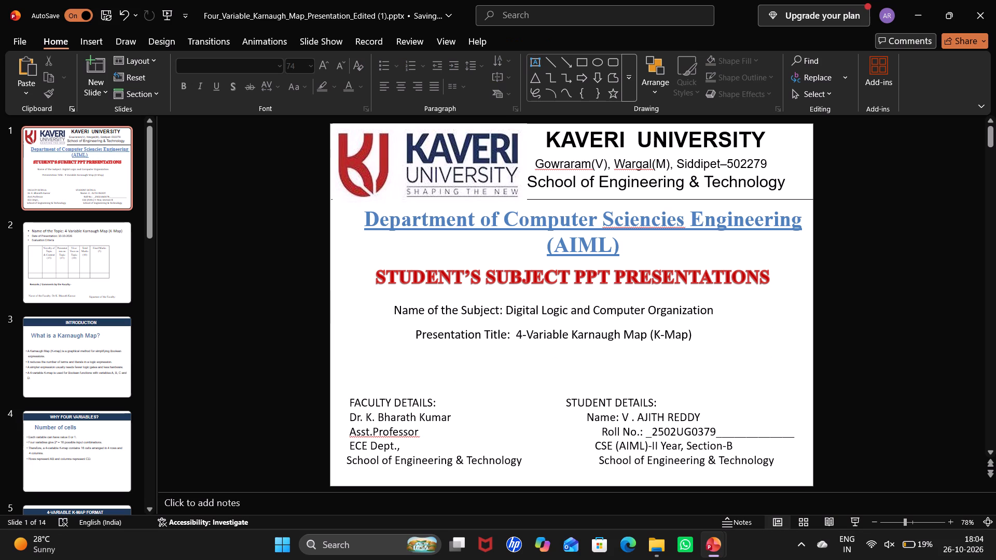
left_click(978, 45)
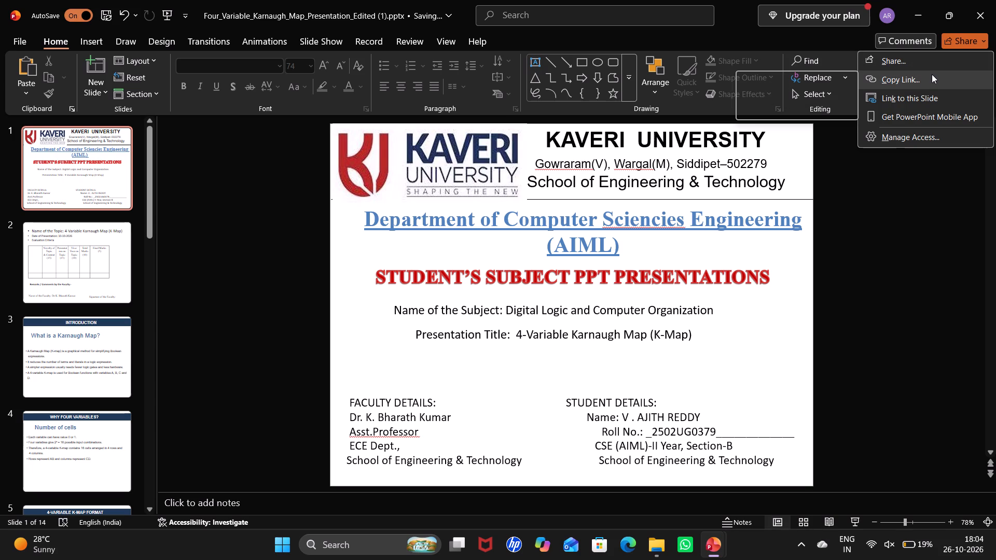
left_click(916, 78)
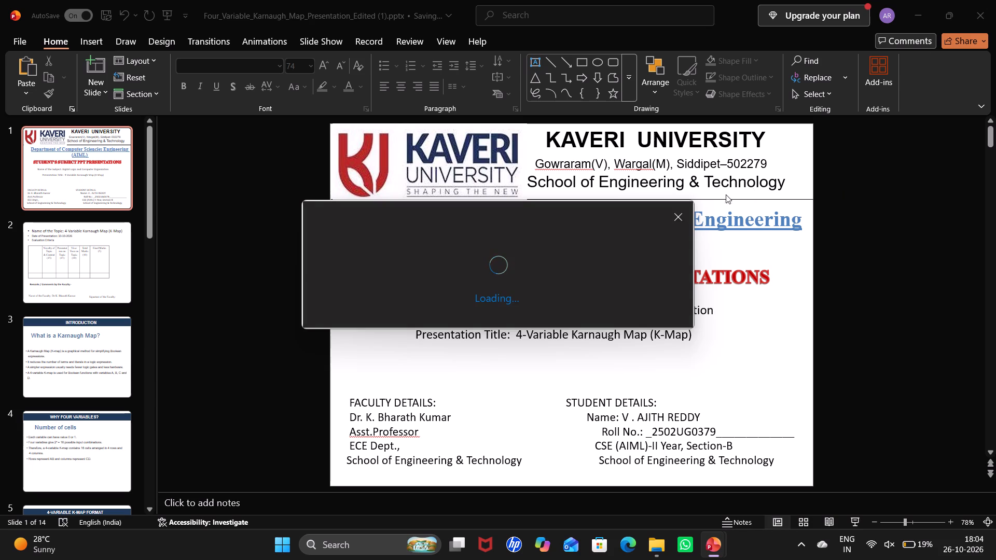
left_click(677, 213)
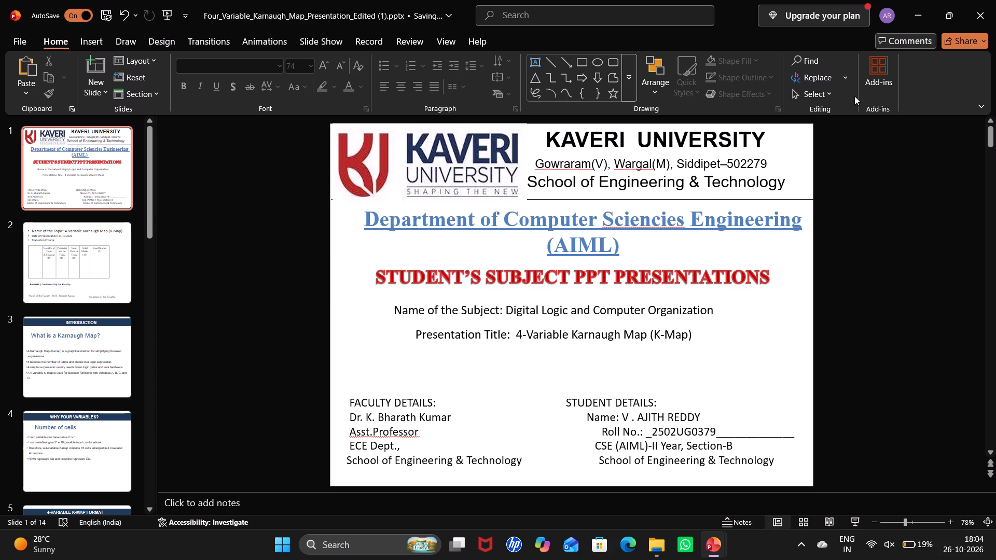
Open the sharing dialog for the updated presentation.
left_click(961, 46)
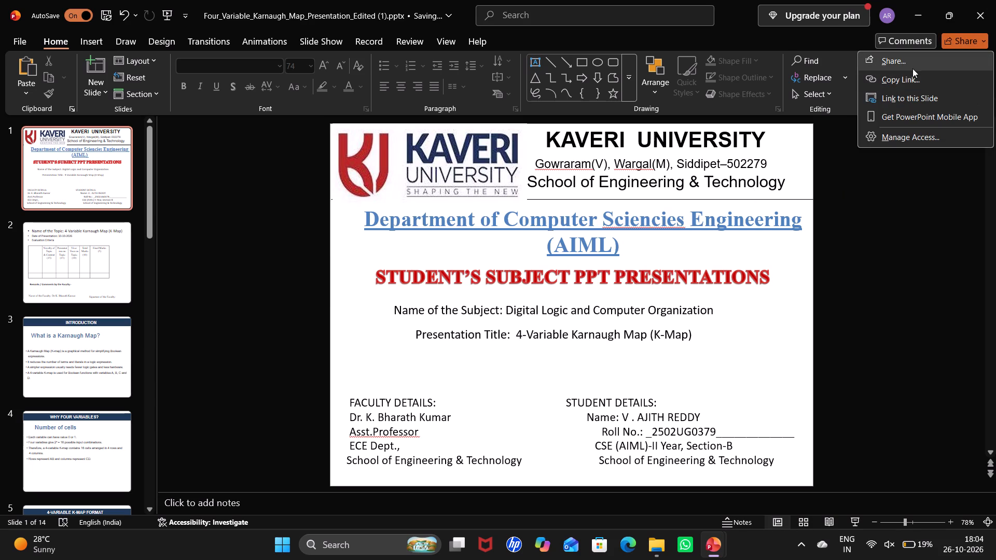
left_click(911, 67)
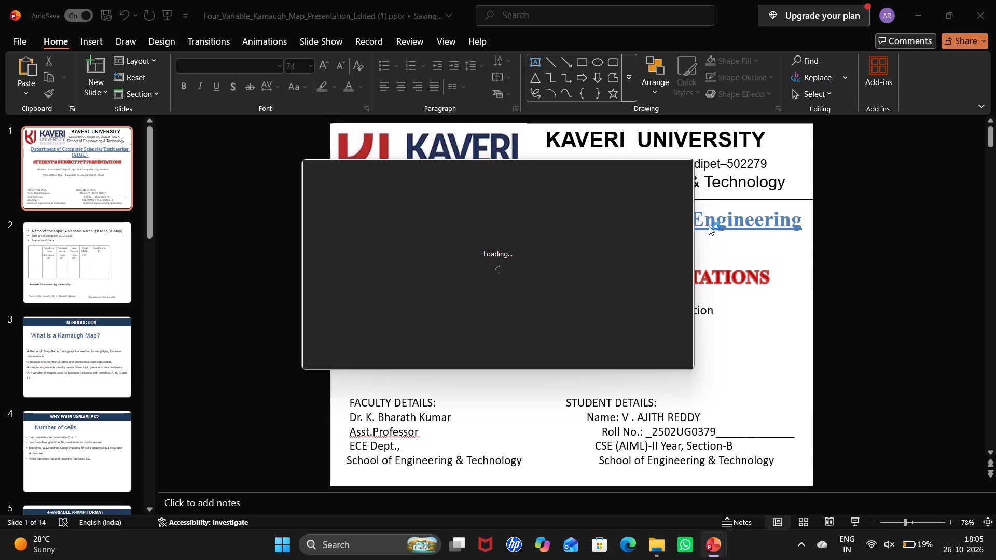